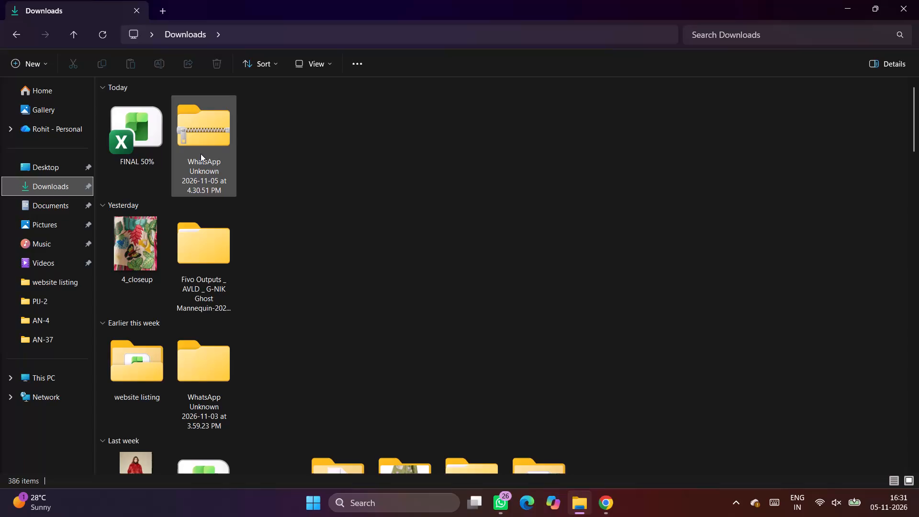
# Extract the zipped folder WhatsApp Unknown 2026-11-05 at 4.30.51 PM into Downloads and close the extracted folder's window.
pyautogui.click(201, 154)
pyautogui.click(371, 63)
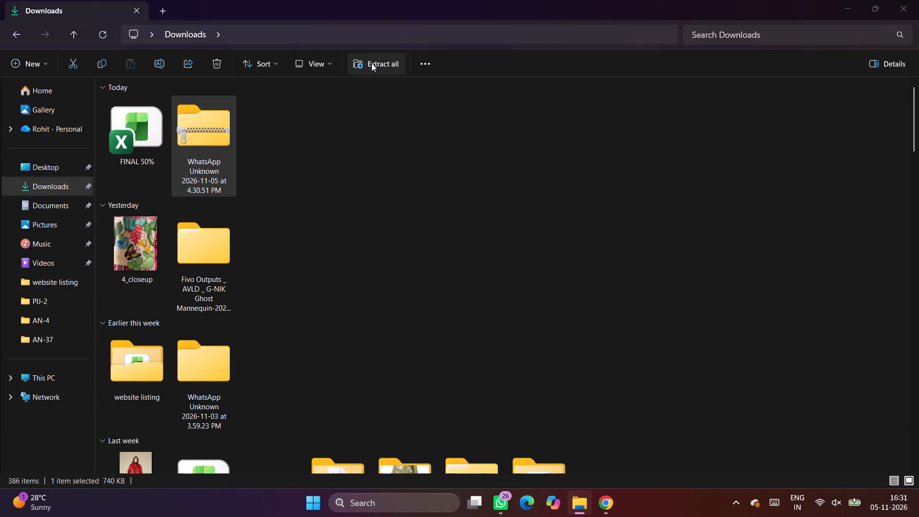
pyautogui.click(561, 372)
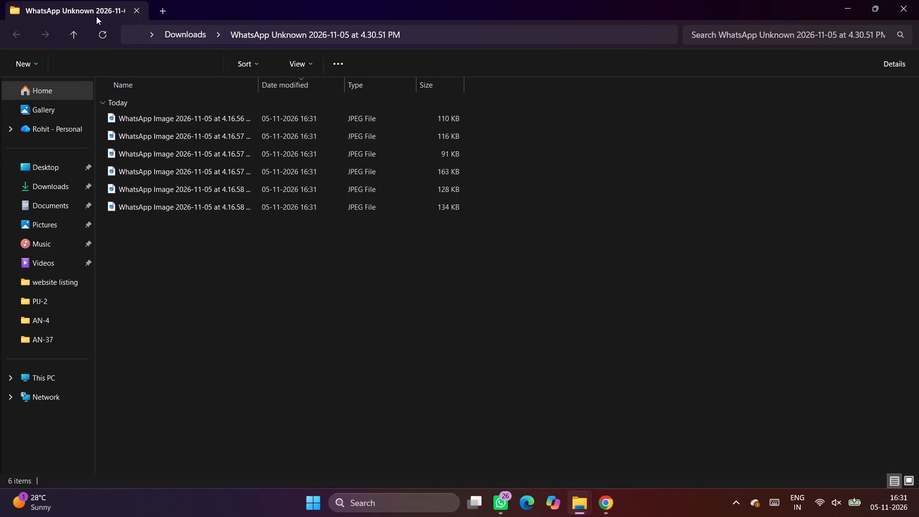
pyautogui.click(139, 11)
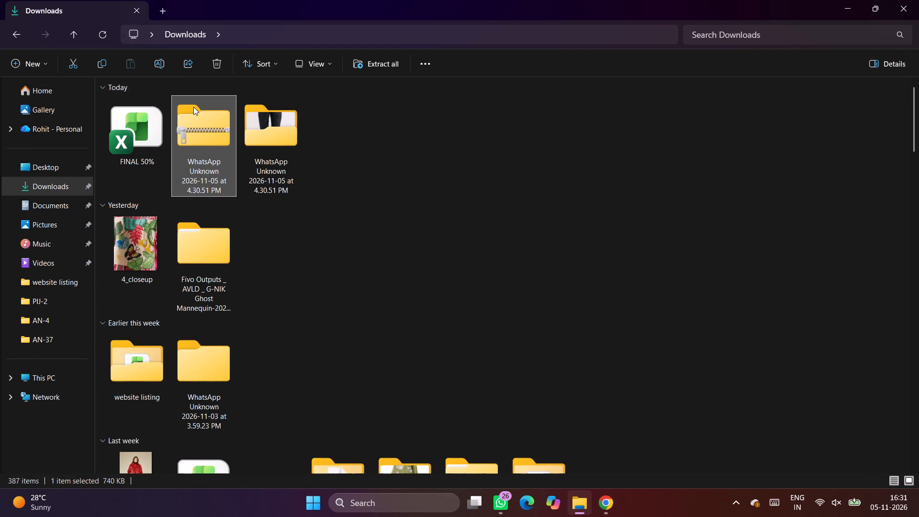
# Delete the original zipped folder WhatsApp Unknown 2026-11-05 at 4.30.51 PM from Downloads.
pyautogui.click(216, 68)
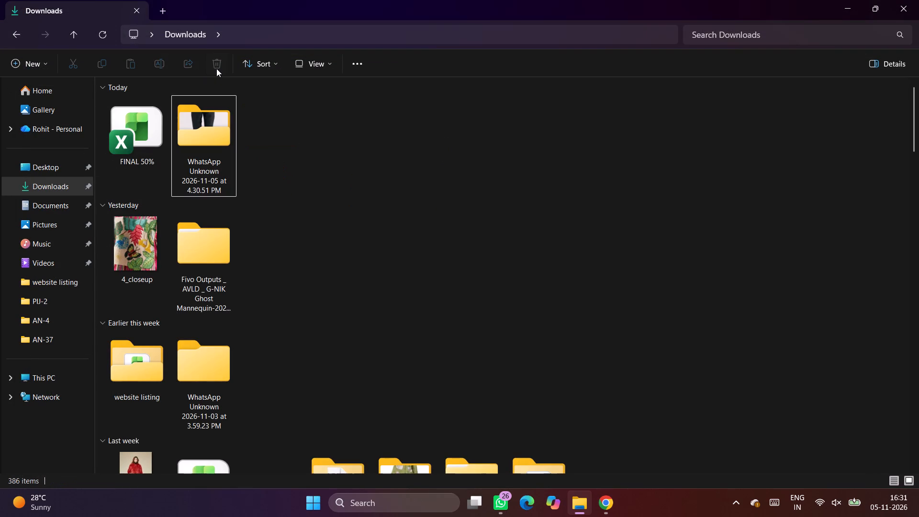
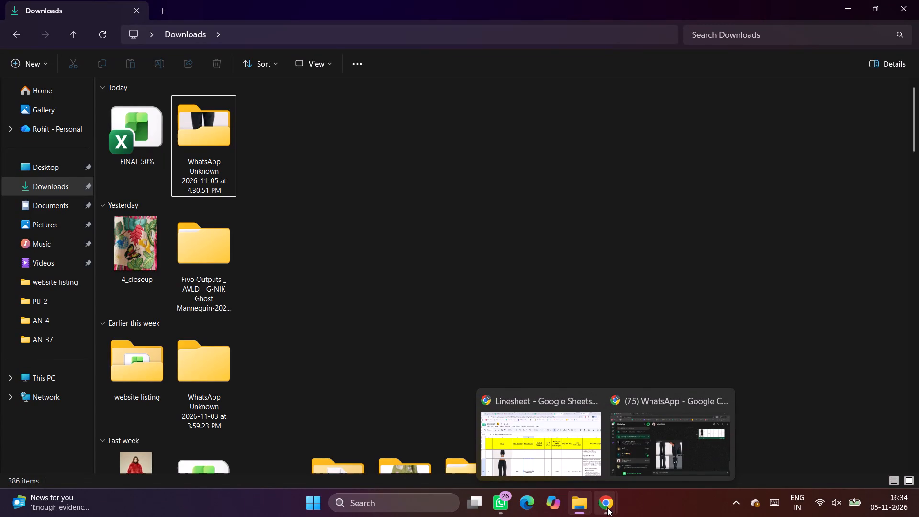
# Select the extracted folder WhatsApp Unknown 2026-11-05 at 4.30.51 PM in Downloads.
pyautogui.click(197, 159)
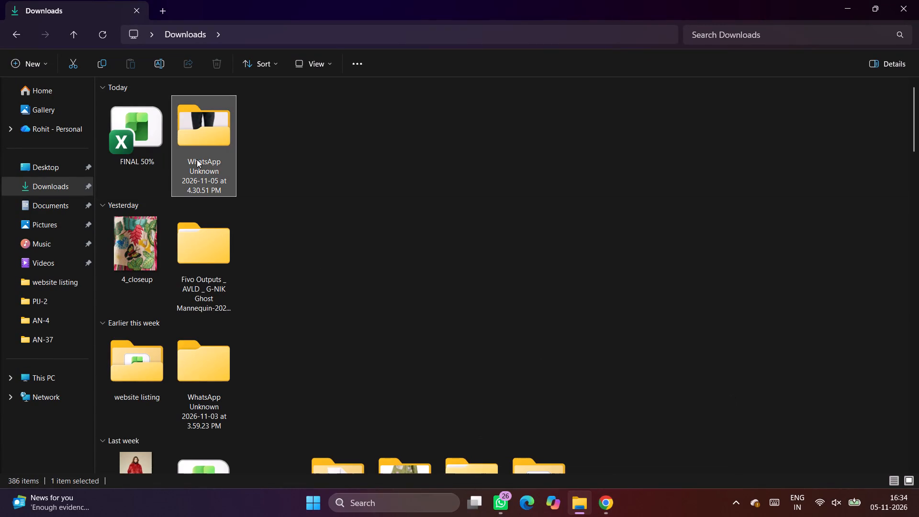
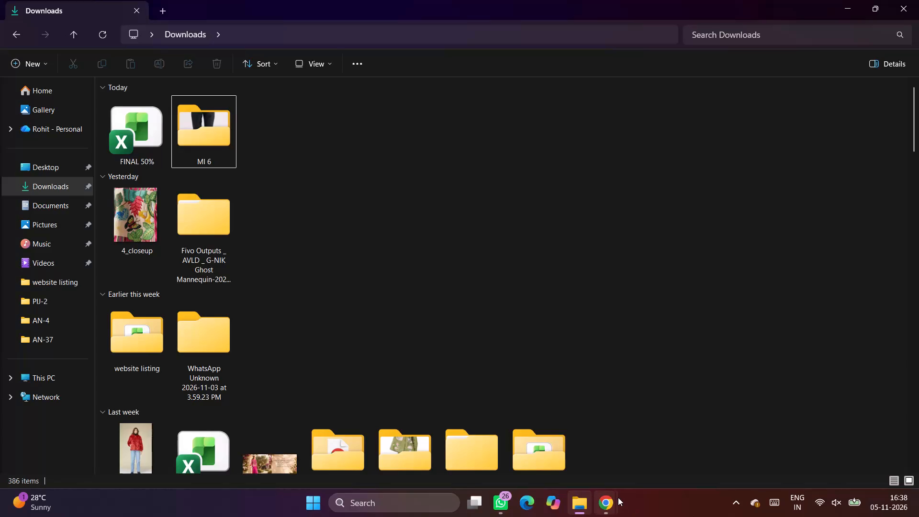
# Switch to Google Drive in the Chrome window with the Linesheet and open the My Drive folder.
pyautogui.click(618, 497)
pyautogui.click(576, 446)
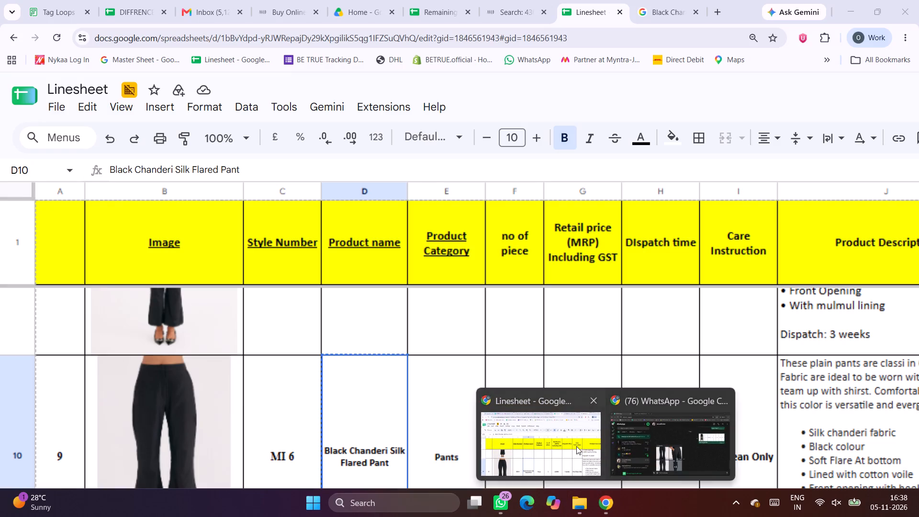
pyautogui.click(374, 0)
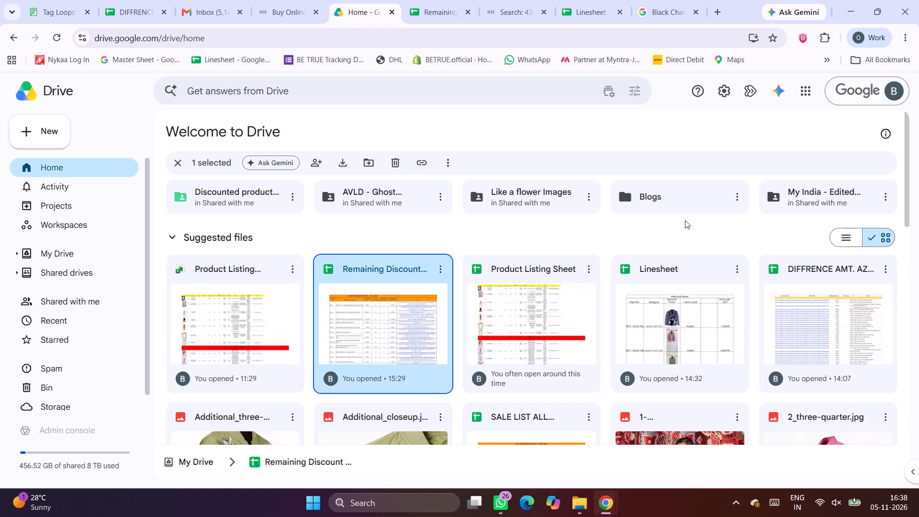
pyautogui.scroll(-1, 558, 321)
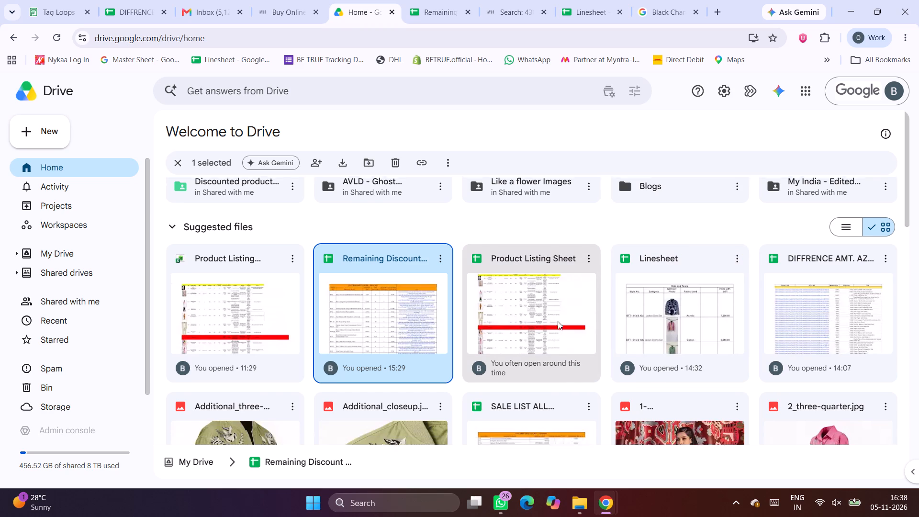
pyautogui.scroll(-3, 558, 321)
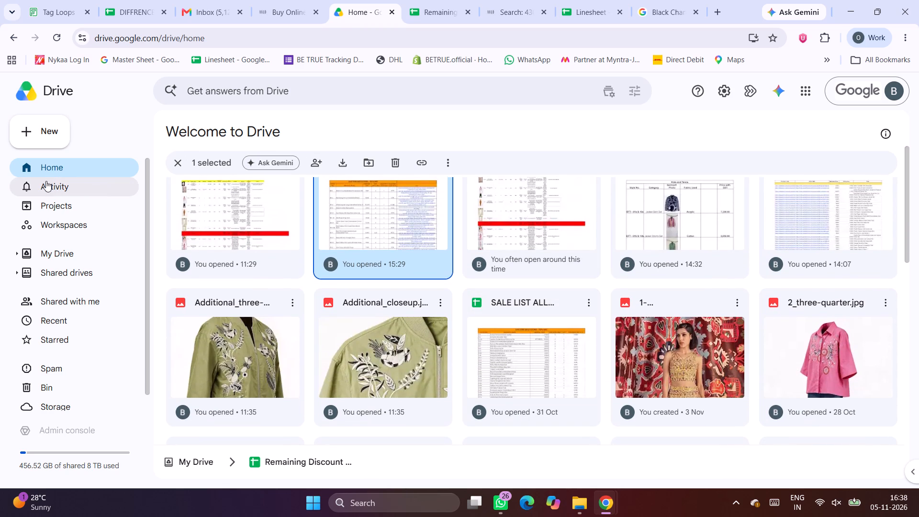
pyautogui.click(81, 254)
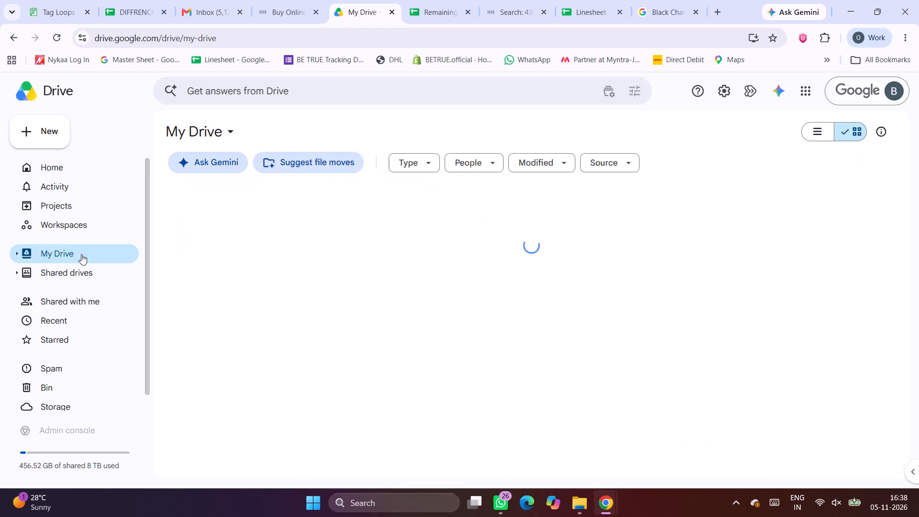
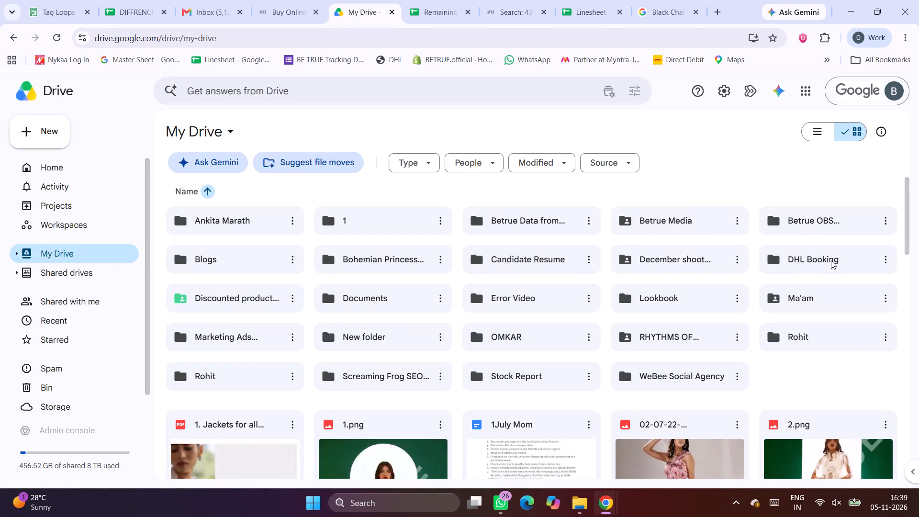
# Upload the MI 6 folder from the local Downloads folder in File Explorer into Drive's Discounted product listing folder.
pyautogui.doubleClick(205, 300)
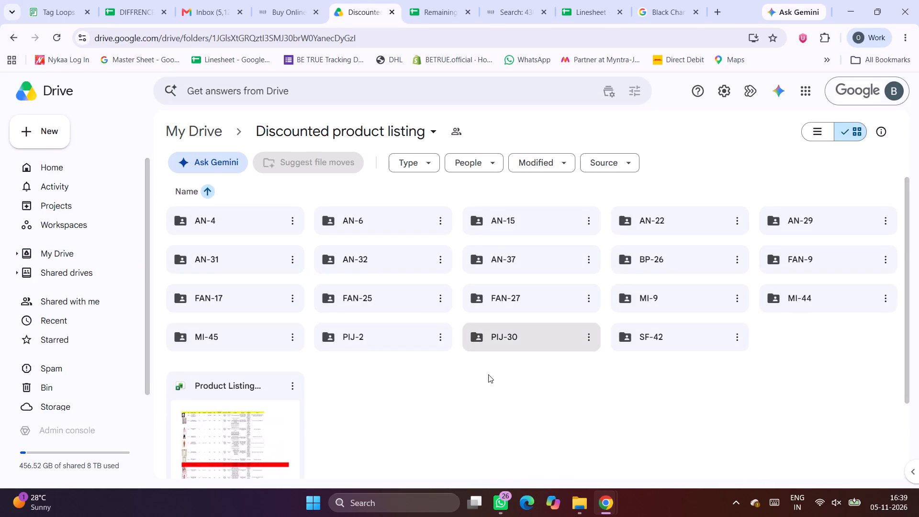
pyautogui.scroll(-2, 488, 374)
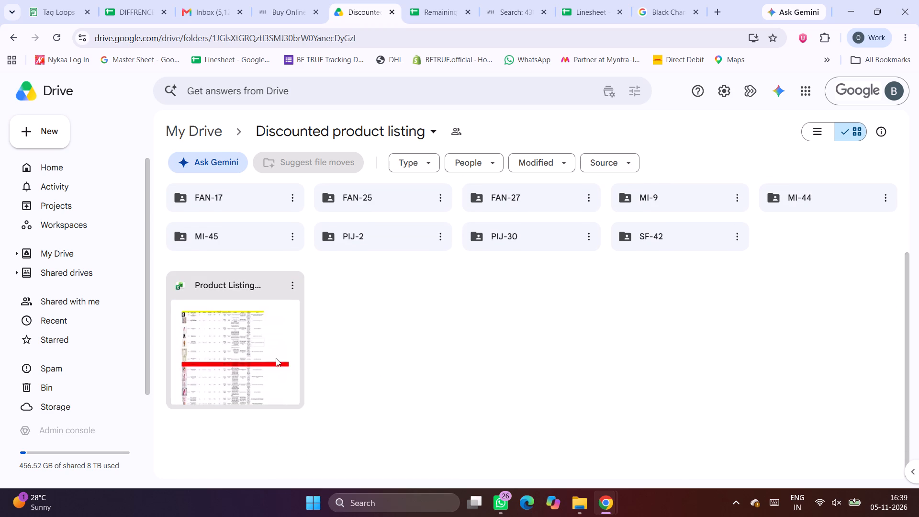
pyautogui.click(592, 511)
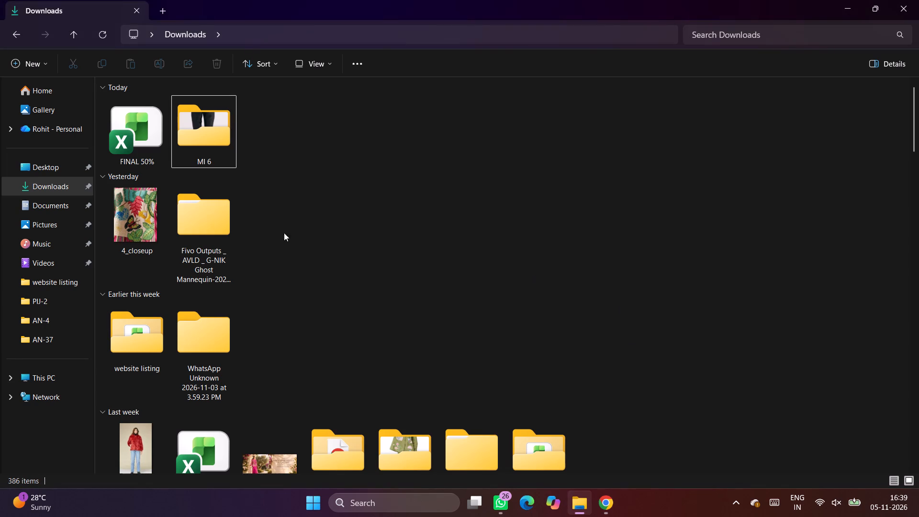
pyautogui.moveTo(194, 143); pyautogui.dragTo(614, 504)
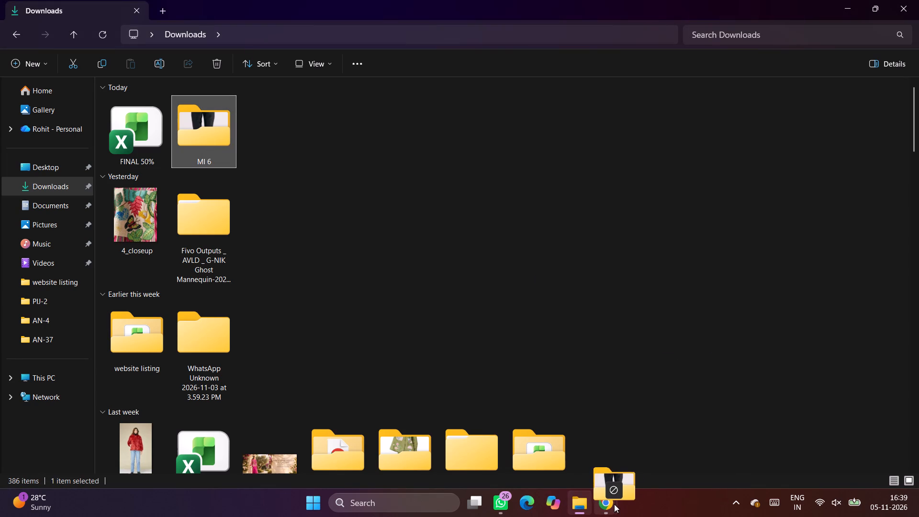
pyautogui.moveTo(614, 504); pyautogui.dragTo(535, 451)
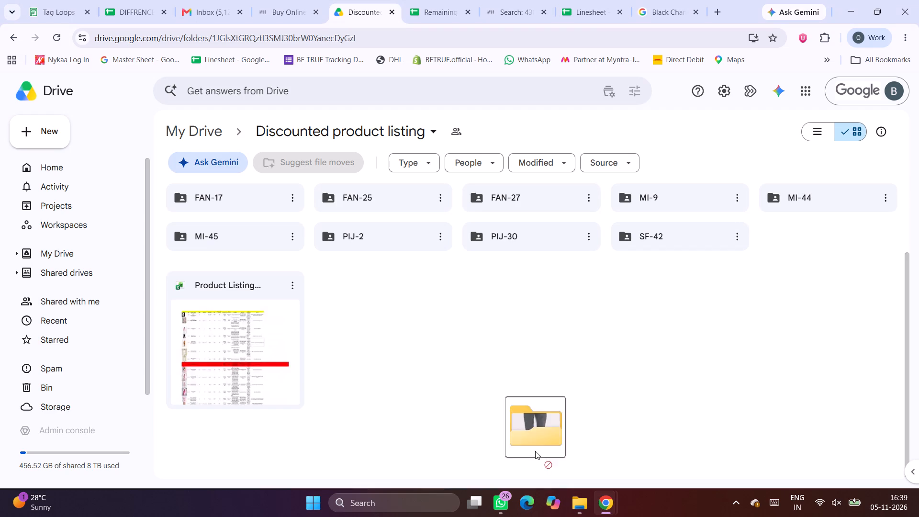
pyautogui.moveTo(535, 451); pyautogui.dragTo(585, 402)
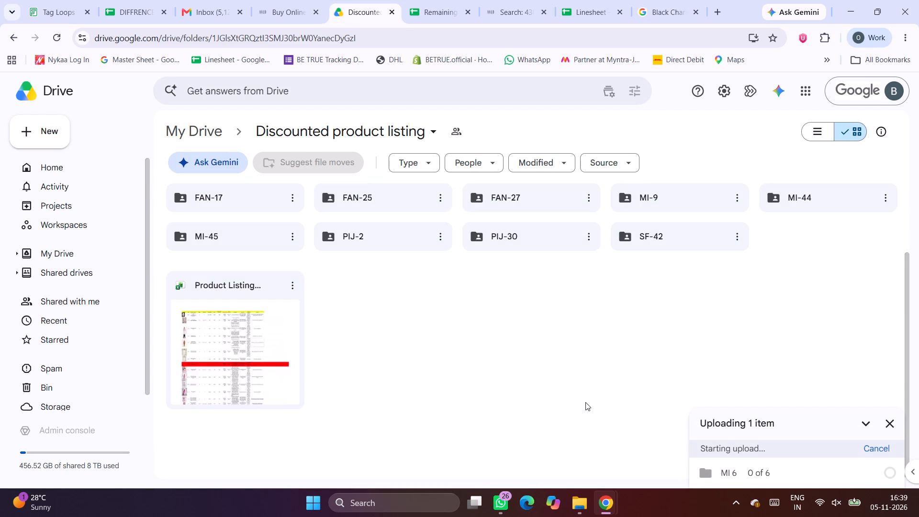
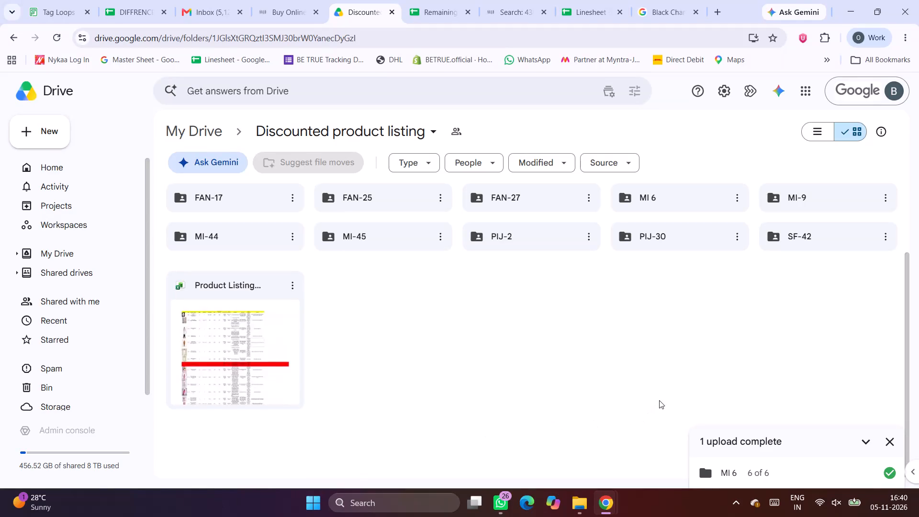
# Open the Product Listing Sheet from the Drive folder and enter MI-6 as the SKU in the first empty row, row 22.
pyautogui.doubleClick(239, 340)
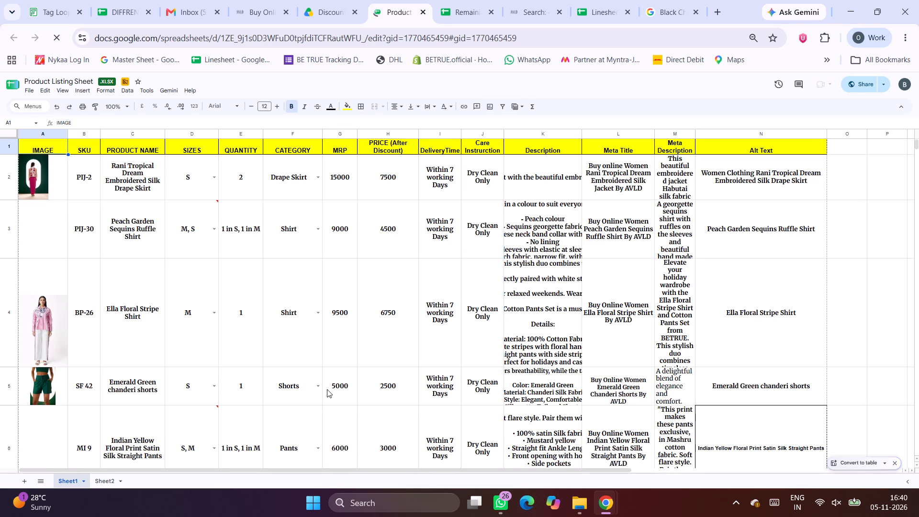
pyautogui.hscroll(8, 327, 389)
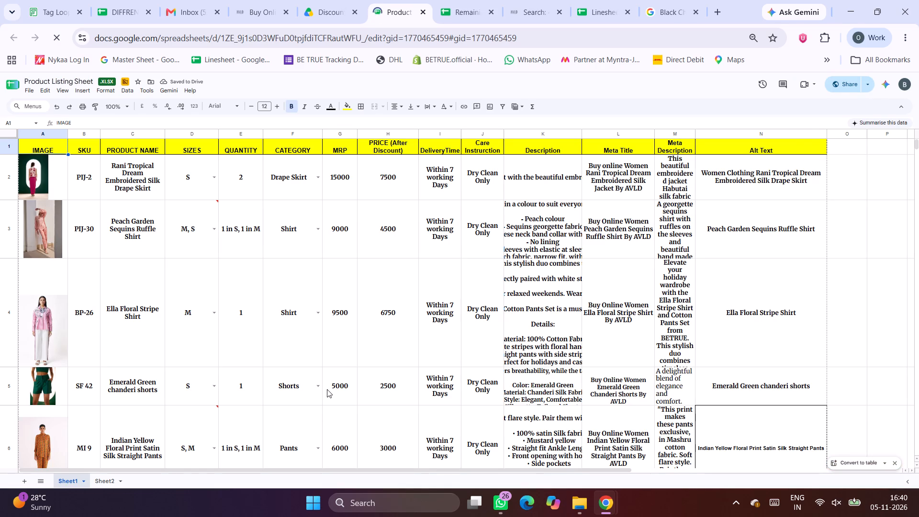
pyautogui.hscroll(8, 327, 389)
pyautogui.scroll(-10, 327, 389)
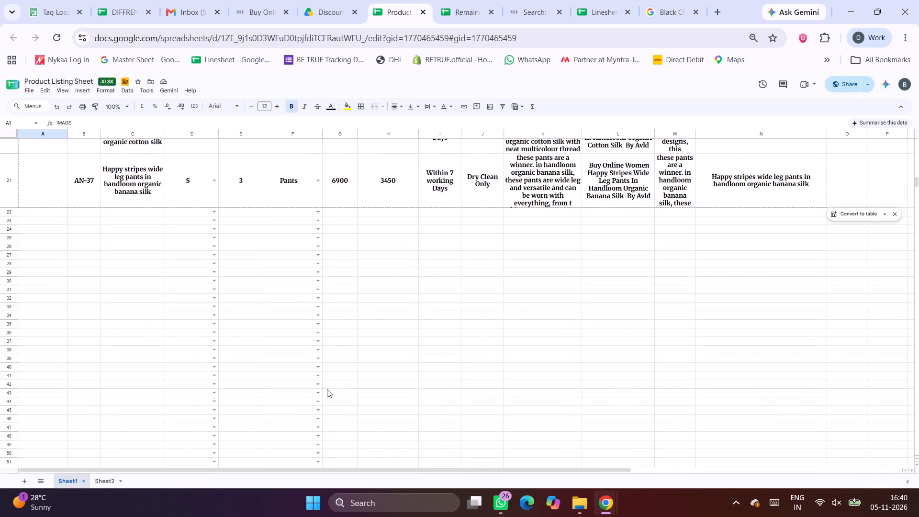
pyautogui.scroll(-1, 327, 389)
pyautogui.click(78, 213)
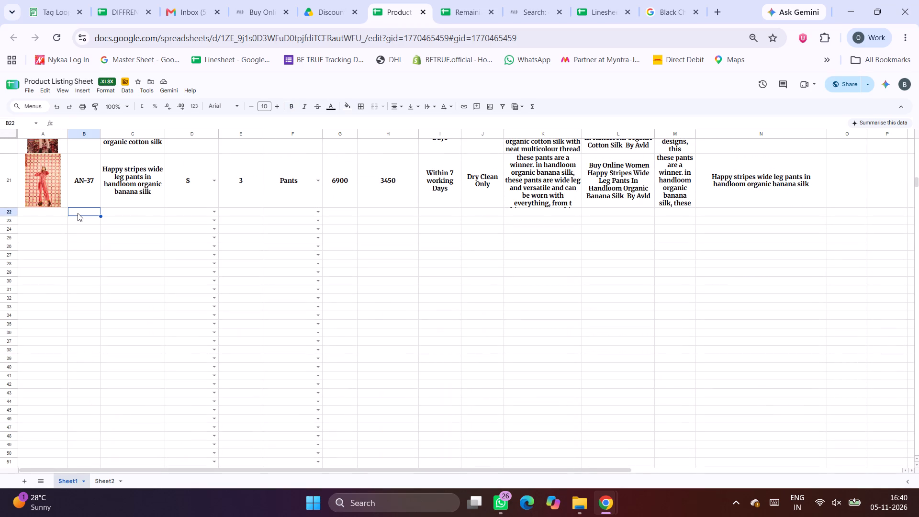
pyautogui.write('MI-6')
# Copy the MI 6 product name, Black Chanderi Silk Flared Pant, from the Linesheet into row 22's product name cell in the Product Listing Sheet.
pyautogui.click(138, 211)
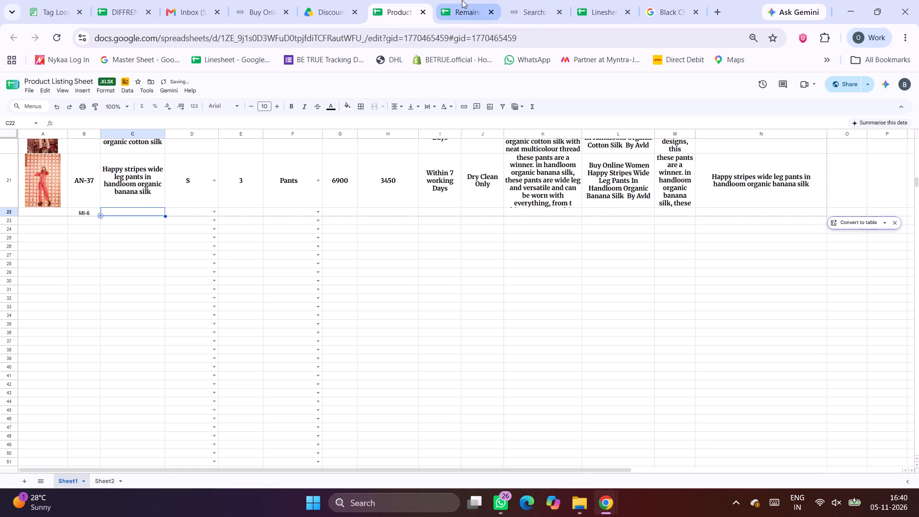
pyautogui.click(462, 0)
pyautogui.moveTo(607, 0); pyautogui.dragTo(504, 0)
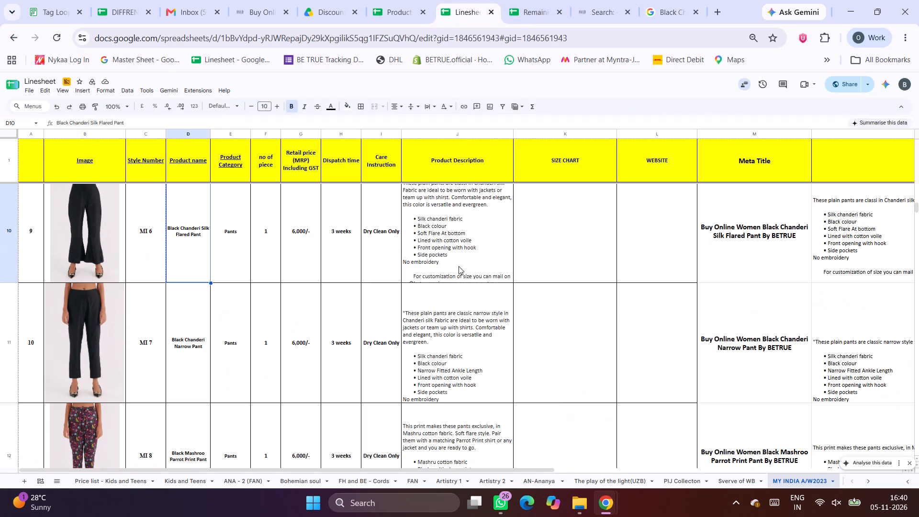
pyautogui.click(193, 247)
pyautogui.hotkey('ctrl', 'c')
pyautogui.click(403, 0)
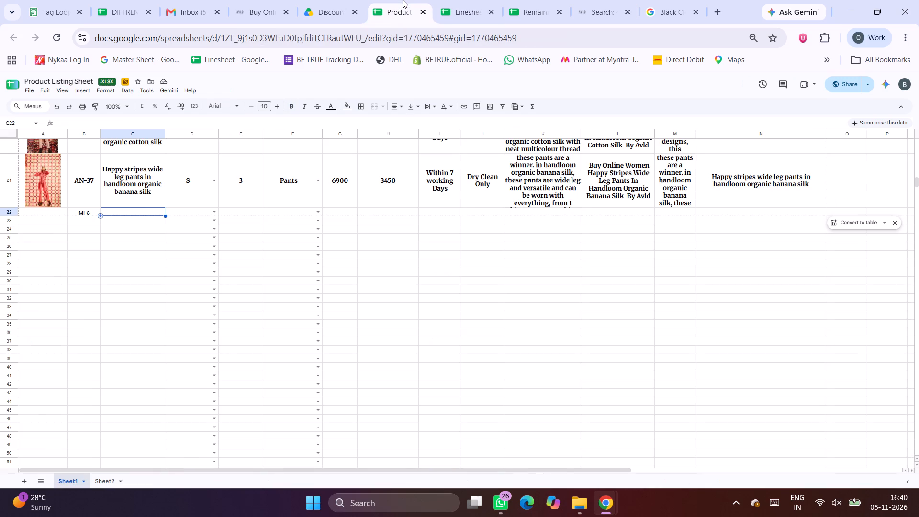
pyautogui.hotkey('ctrl', 'v')
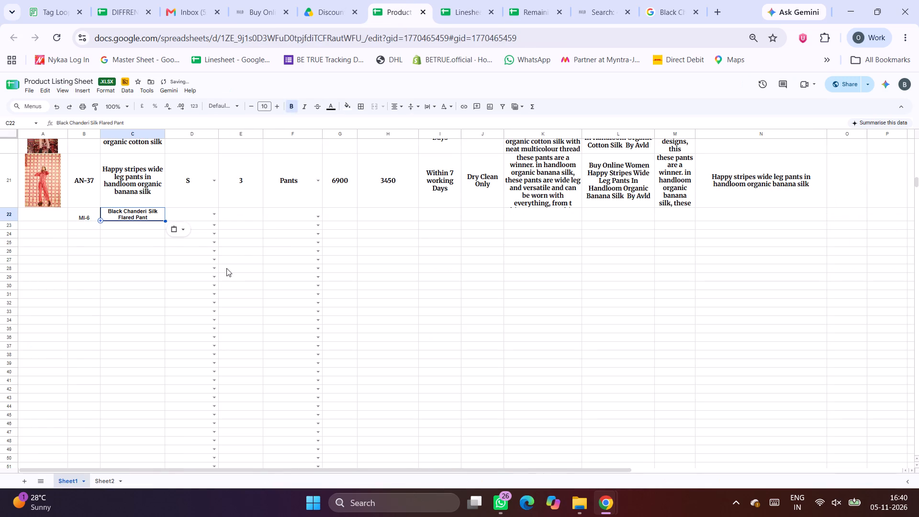
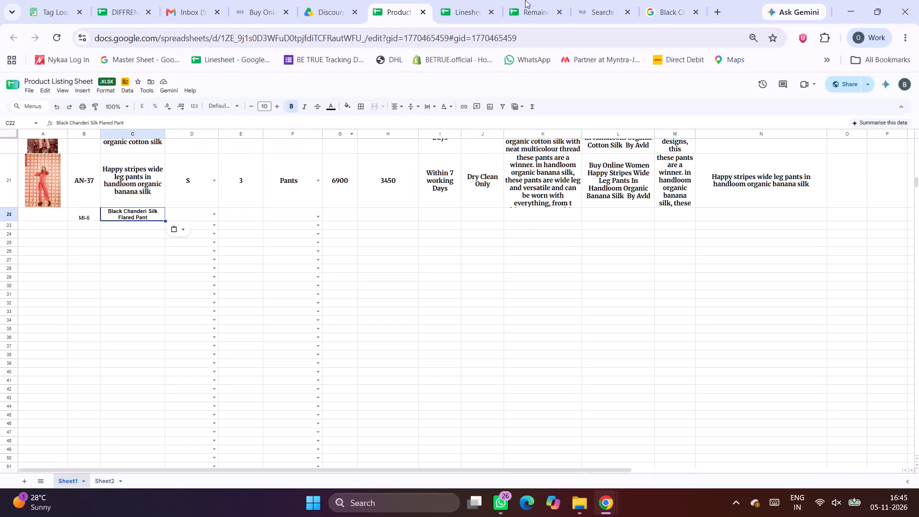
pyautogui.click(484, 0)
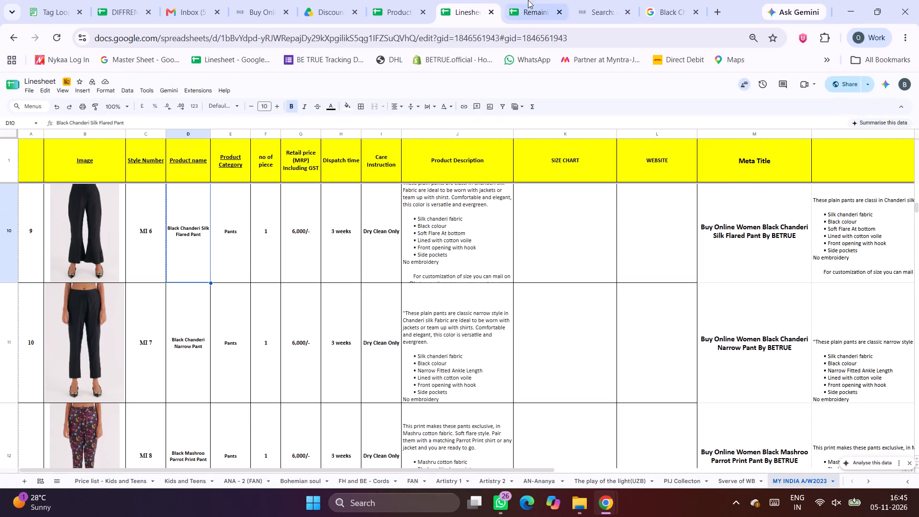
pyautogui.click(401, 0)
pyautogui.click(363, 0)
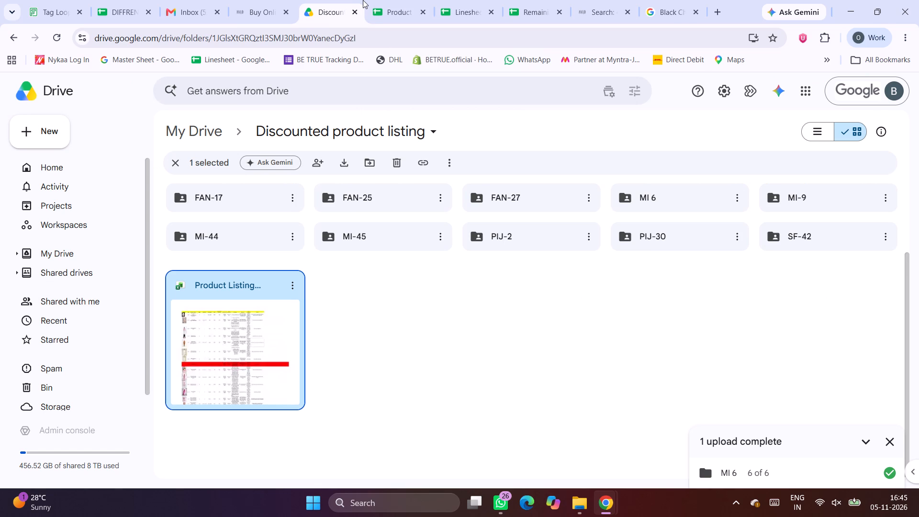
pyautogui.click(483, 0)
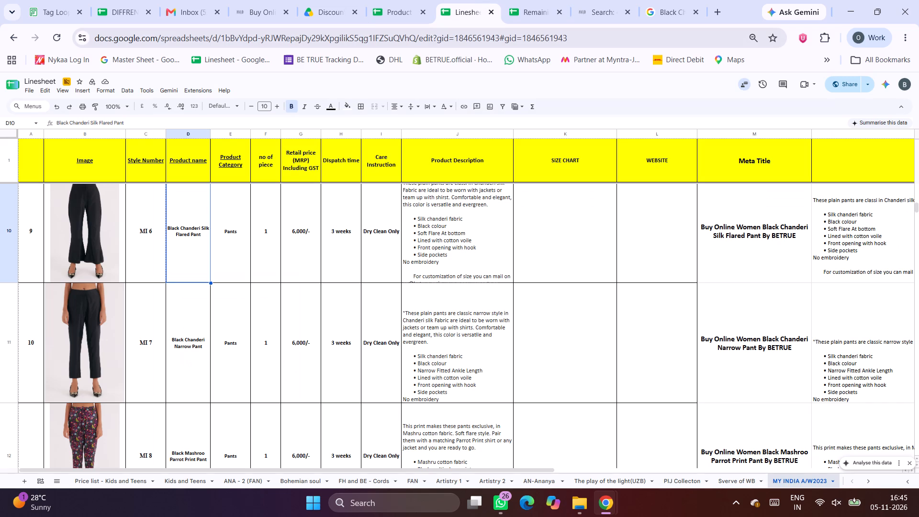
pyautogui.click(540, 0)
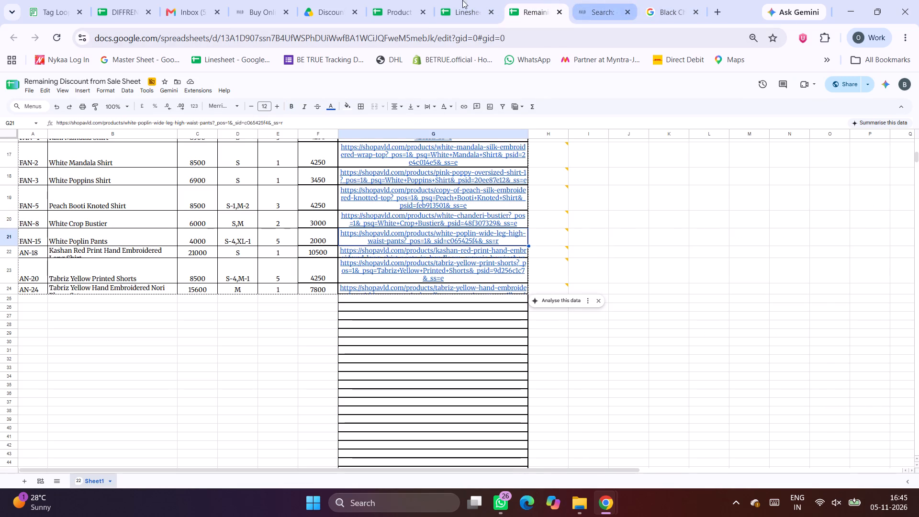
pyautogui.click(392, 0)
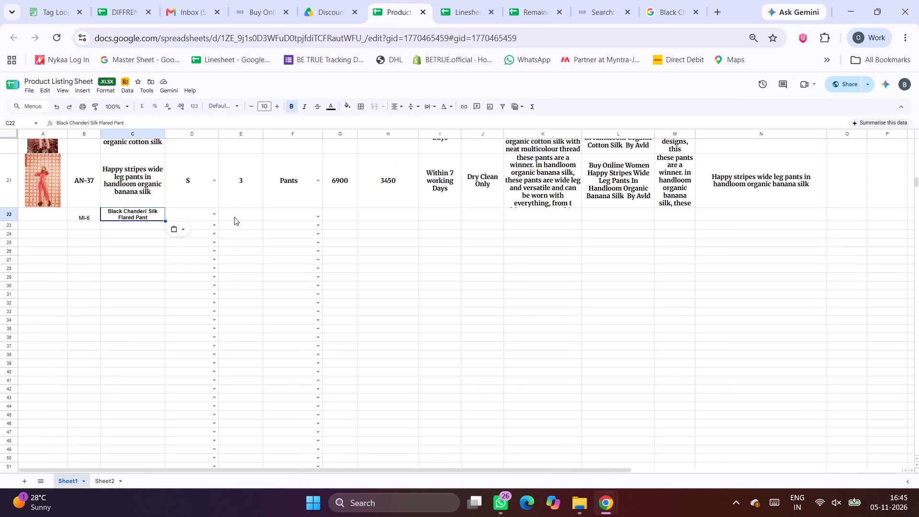
# Enter the quantity 1 IN M , 2 IN L in column E of the MI-6 row, row 22.
pyautogui.click(234, 212)
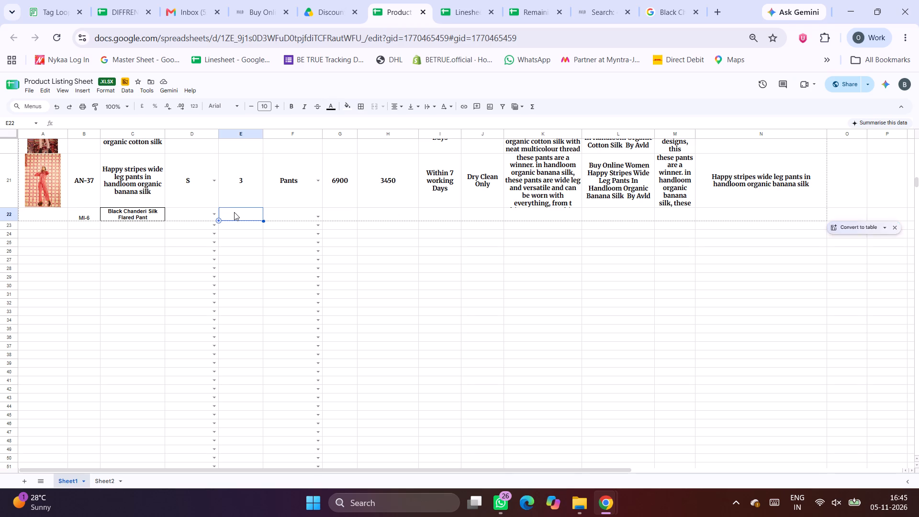
pyautogui.press('1')
pyautogui.press('space')
pyautogui.write('IN')
pyautogui.press('space')
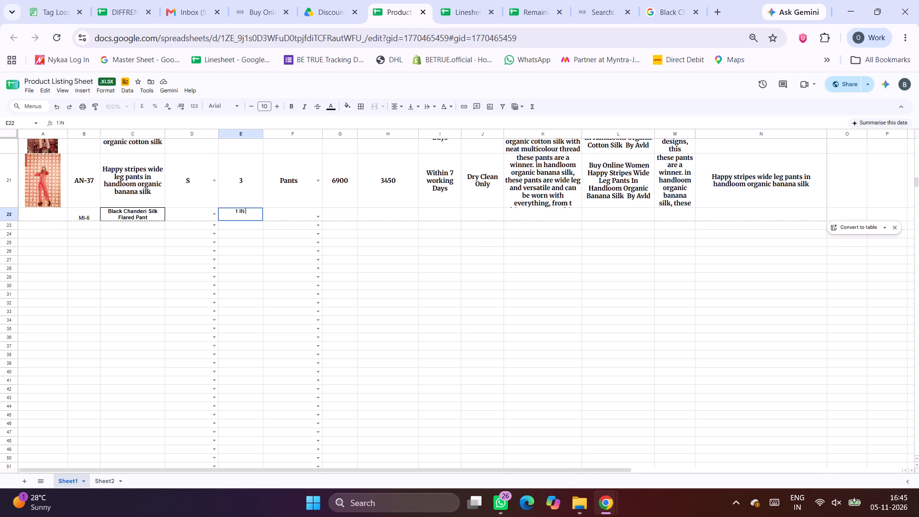
pyautogui.write('M')
pyautogui.press('space')
pyautogui.write(', 2 IN')
pyautogui.press('space')
pyautogui.press('BackSpace')
pyautogui.press('l')
# Set row 22's size in column D to M.
pyautogui.click(213, 213)
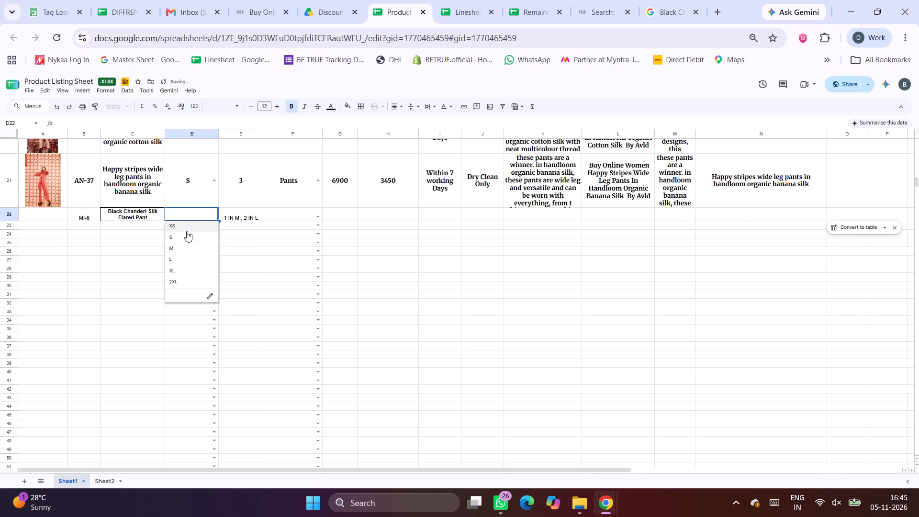
pyautogui.click(186, 232)
pyautogui.click(211, 212)
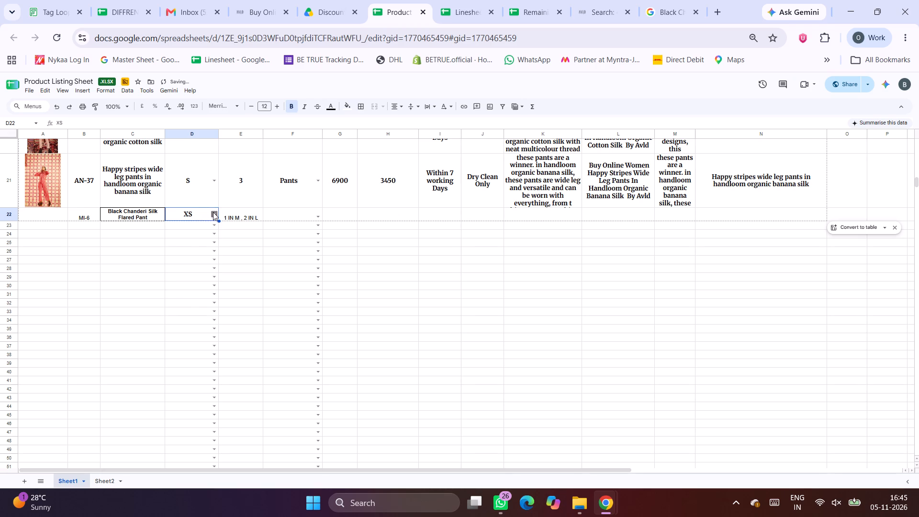
pyautogui.click(213, 212)
pyautogui.click(180, 239)
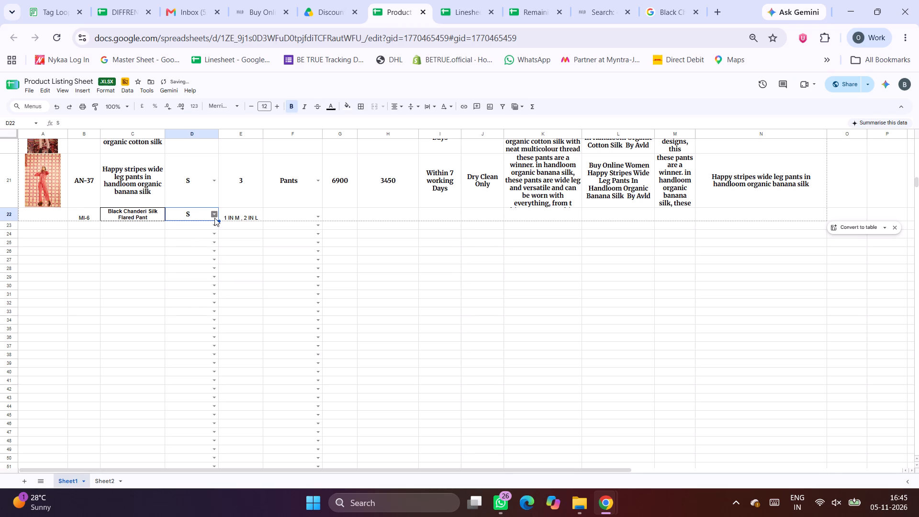
pyautogui.click(214, 217)
pyautogui.click(196, 244)
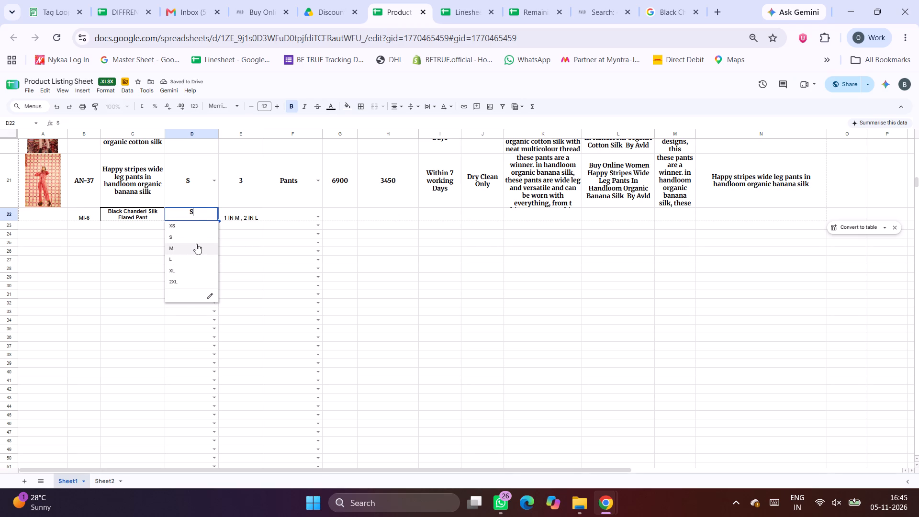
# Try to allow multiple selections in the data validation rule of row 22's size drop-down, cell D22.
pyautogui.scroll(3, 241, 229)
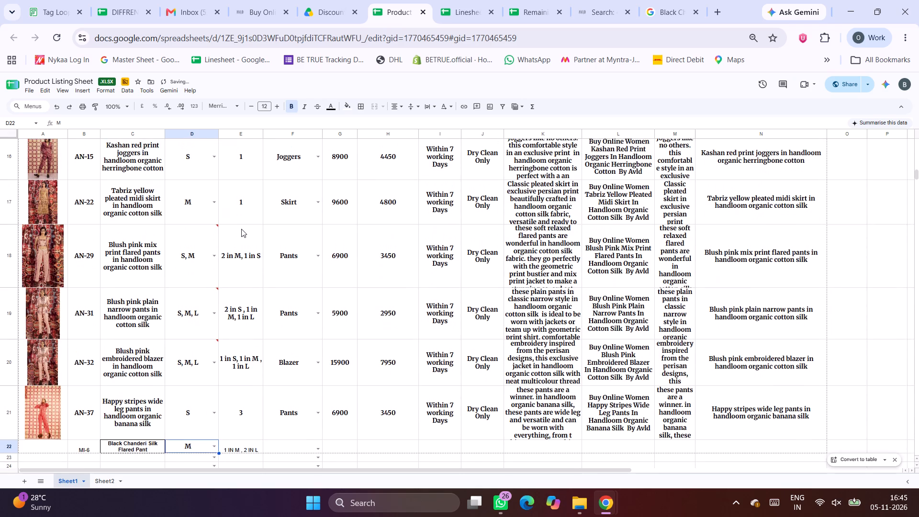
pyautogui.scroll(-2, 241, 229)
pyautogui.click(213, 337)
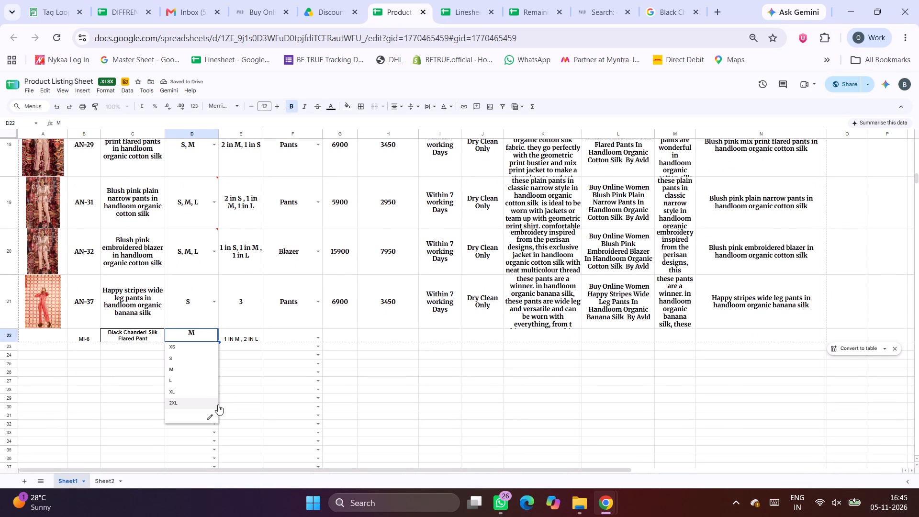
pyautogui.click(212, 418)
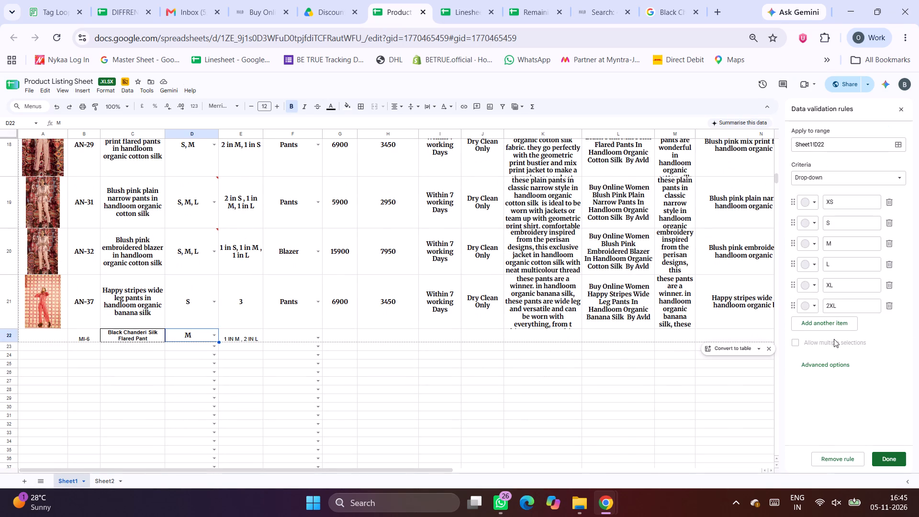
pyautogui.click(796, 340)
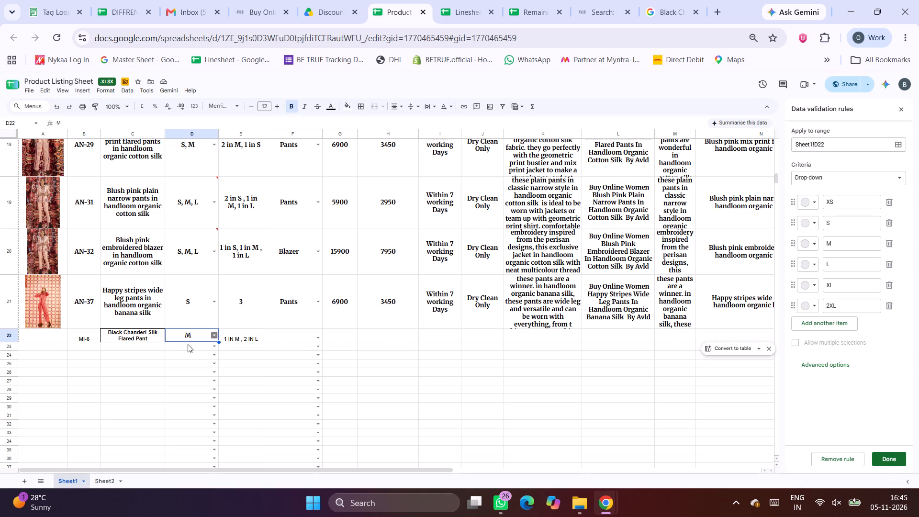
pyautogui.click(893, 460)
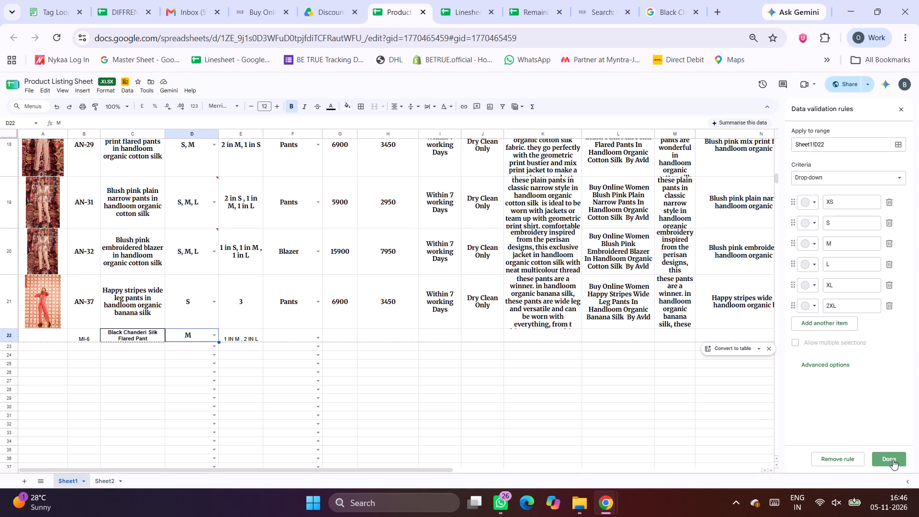
# Set row 22's product category in column F to Pants.
pyautogui.click(288, 333)
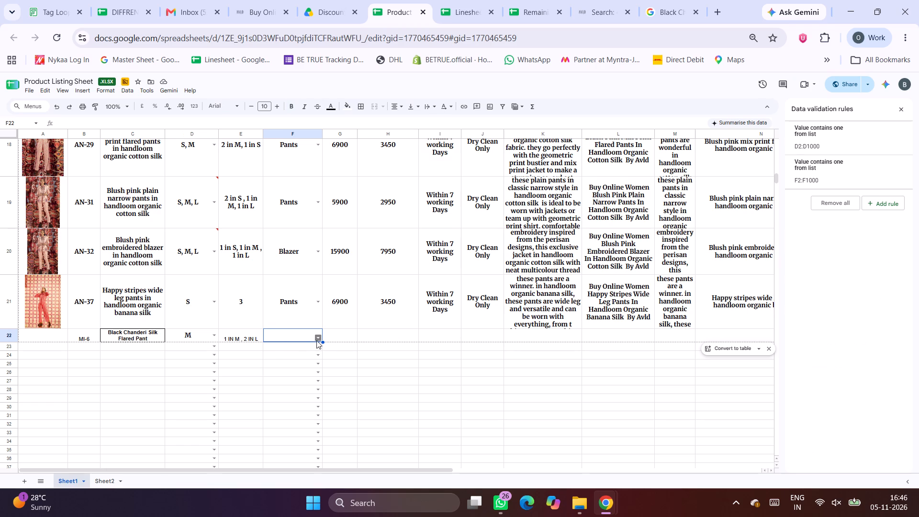
pyautogui.click(316, 340)
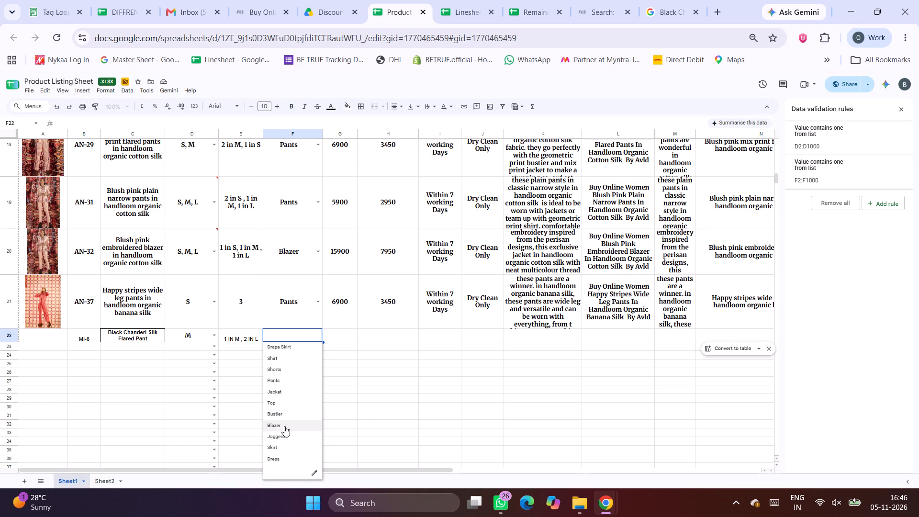
pyautogui.click(282, 384)
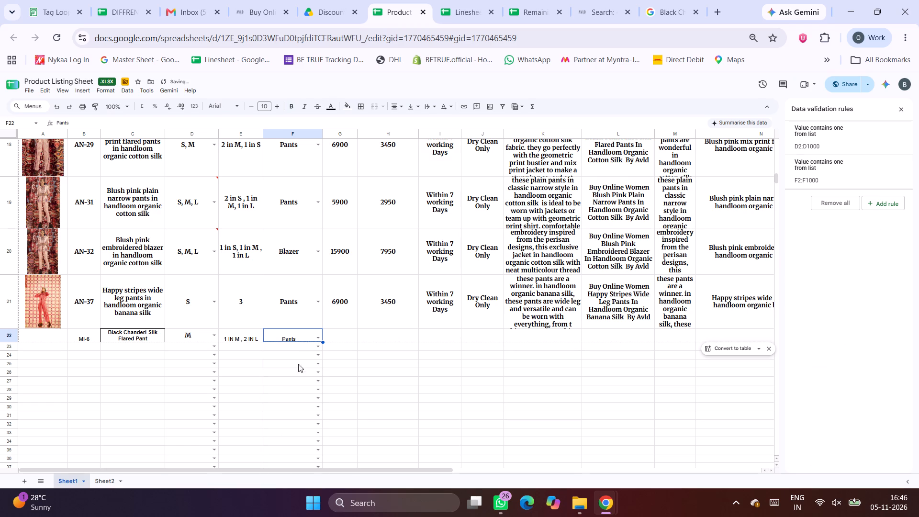
# Enter the retail price 6000 in column G and the discounted price 3000 in column H of row 22.
pyautogui.click(342, 338)
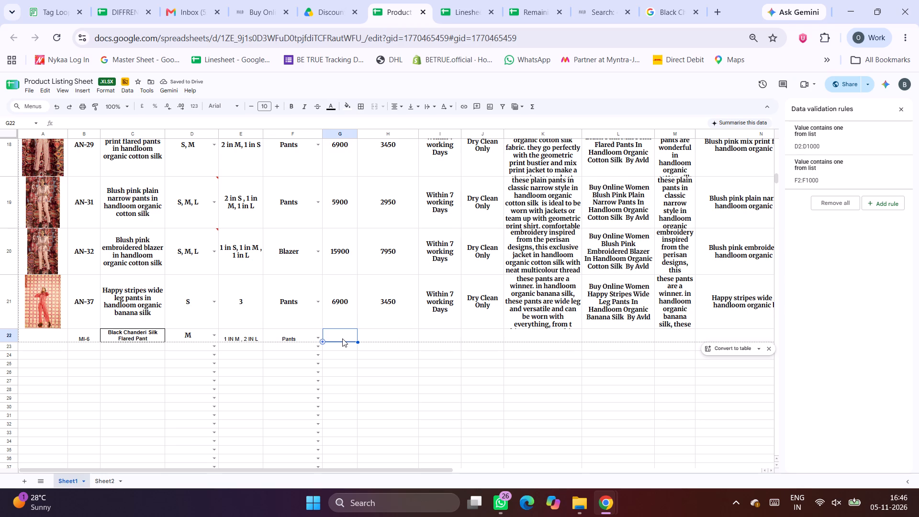
pyautogui.write('6000')
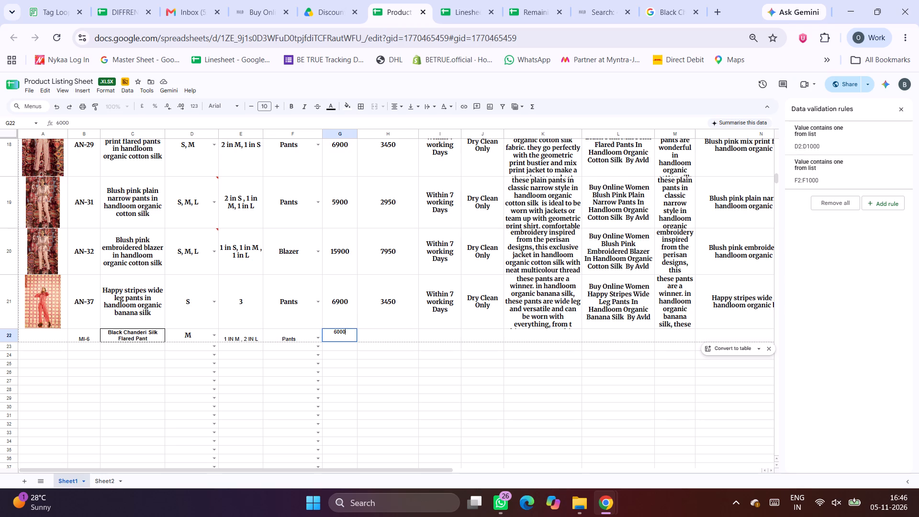
pyautogui.press('Right')
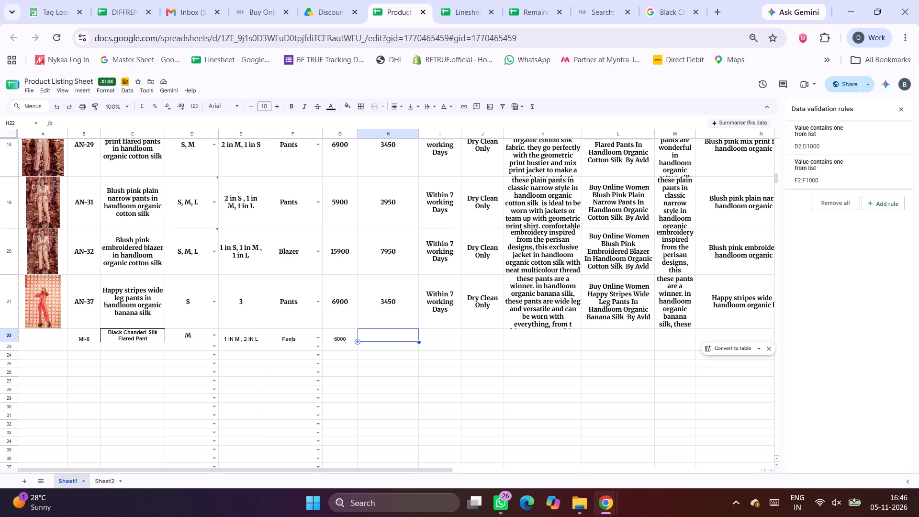
pyautogui.write('3000')
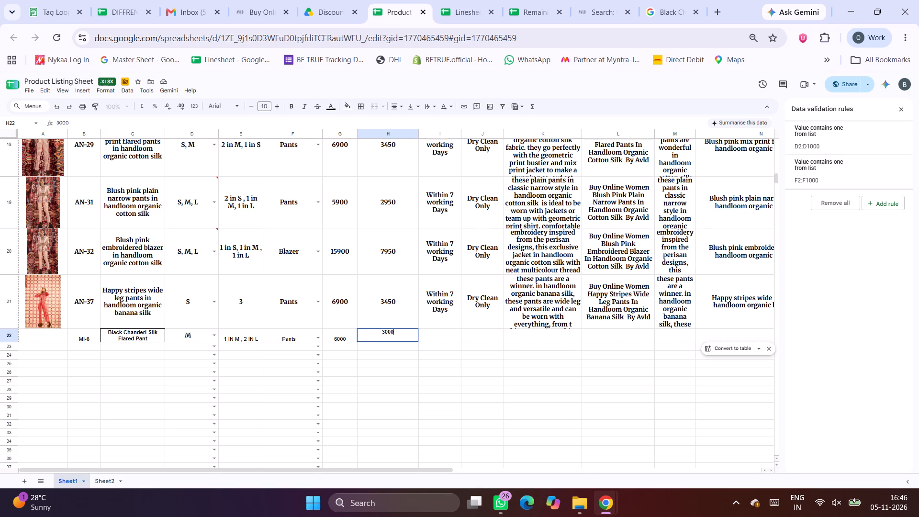
pyautogui.click(453, 336)
# Copy Within 7 working Days and Dry Clean Only from row 21 into row 22, and close the data validation rules.
pyautogui.click(452, 306)
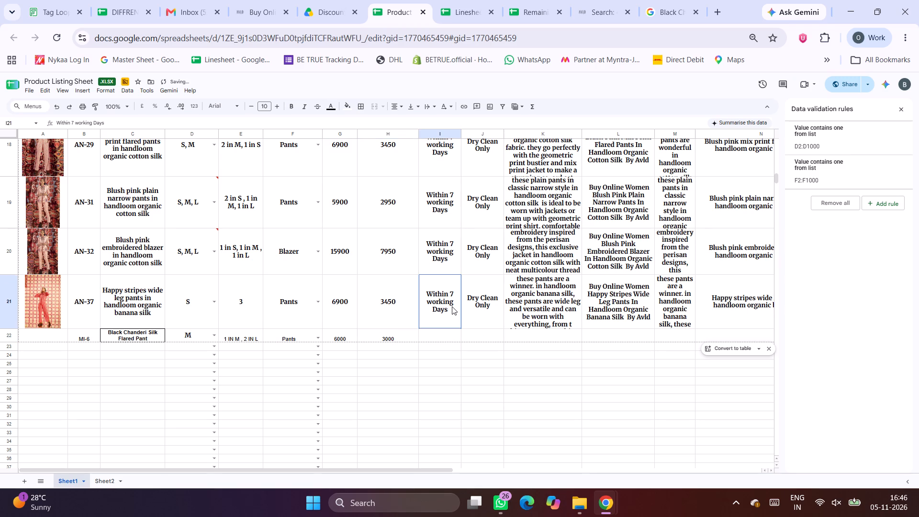
pyautogui.hotkey('ctrl', 'c')
pyautogui.click(436, 339)
pyautogui.hotkey('ctrl', 'v')
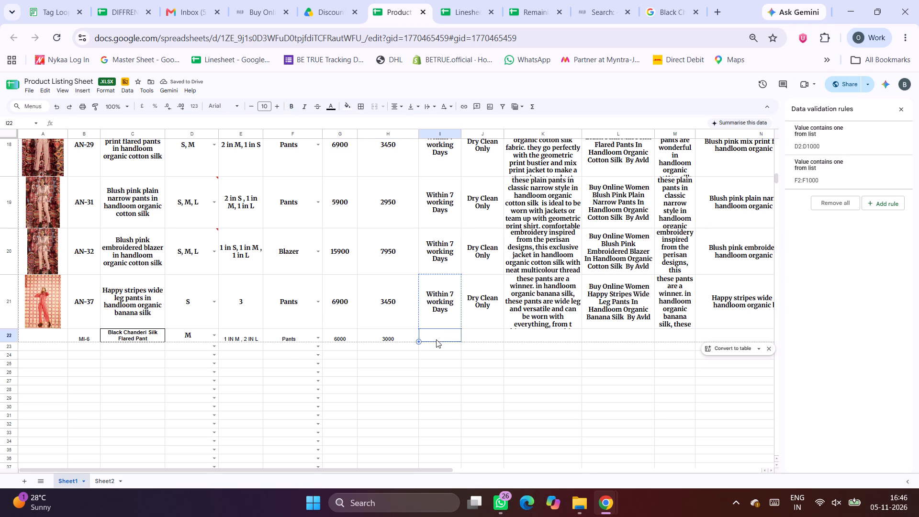
pyautogui.click(482, 300)
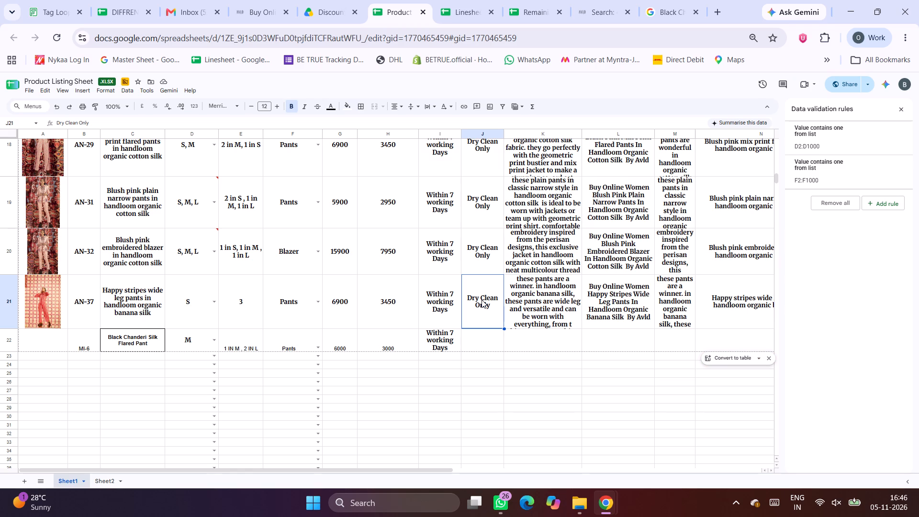
pyautogui.hotkey('ctrl', 'c')
pyautogui.click(480, 343)
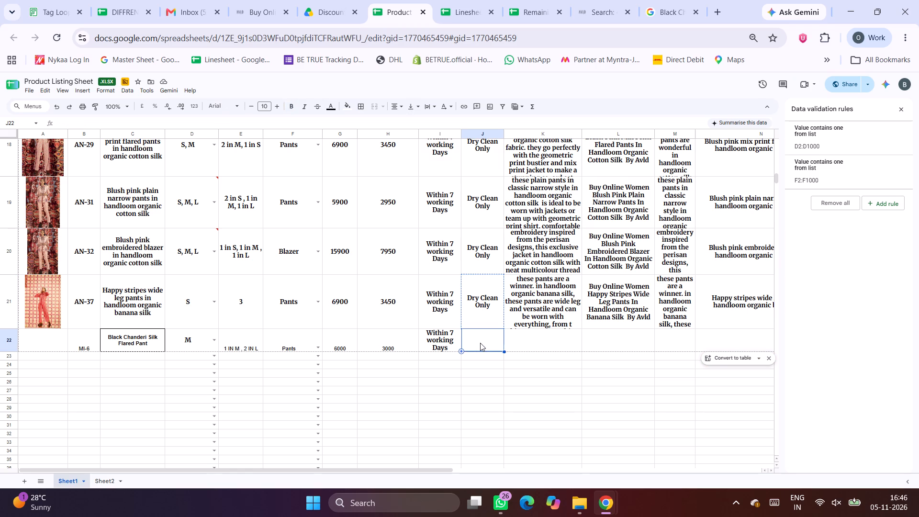
pyautogui.hotkey('ctrl', 'v')
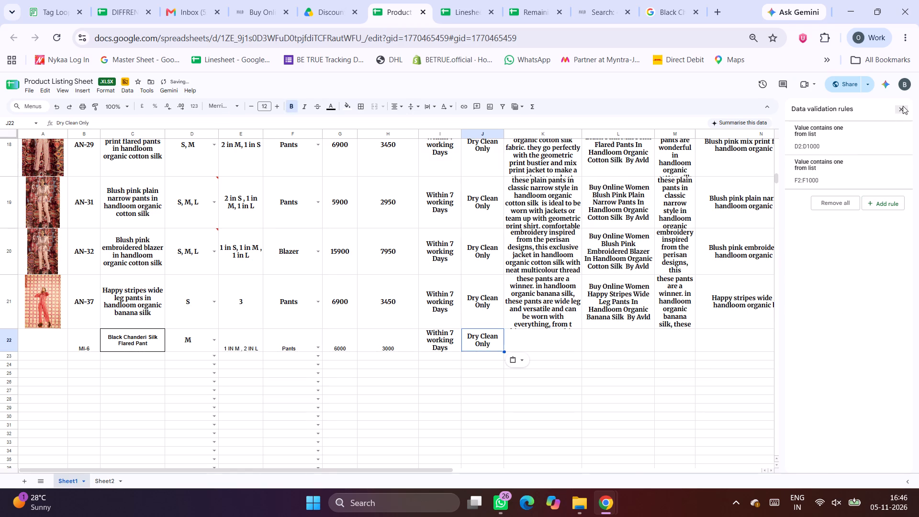
pyautogui.click(903, 106)
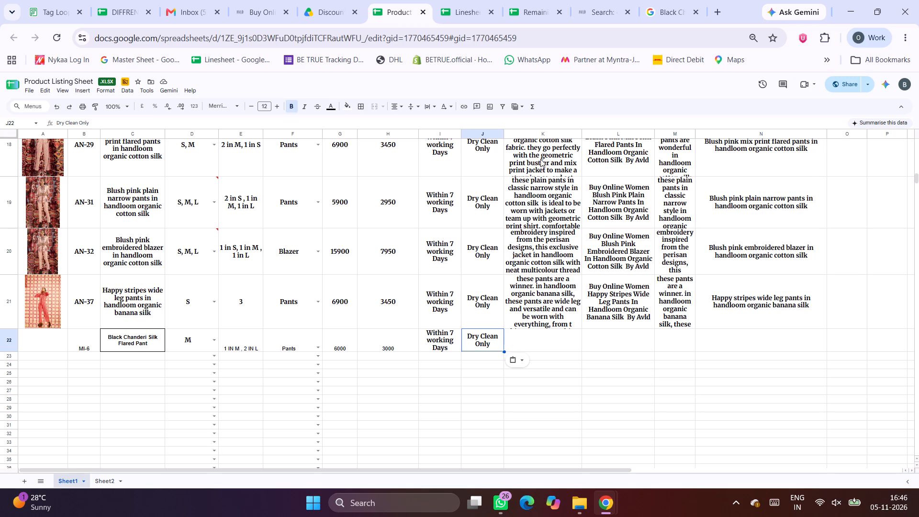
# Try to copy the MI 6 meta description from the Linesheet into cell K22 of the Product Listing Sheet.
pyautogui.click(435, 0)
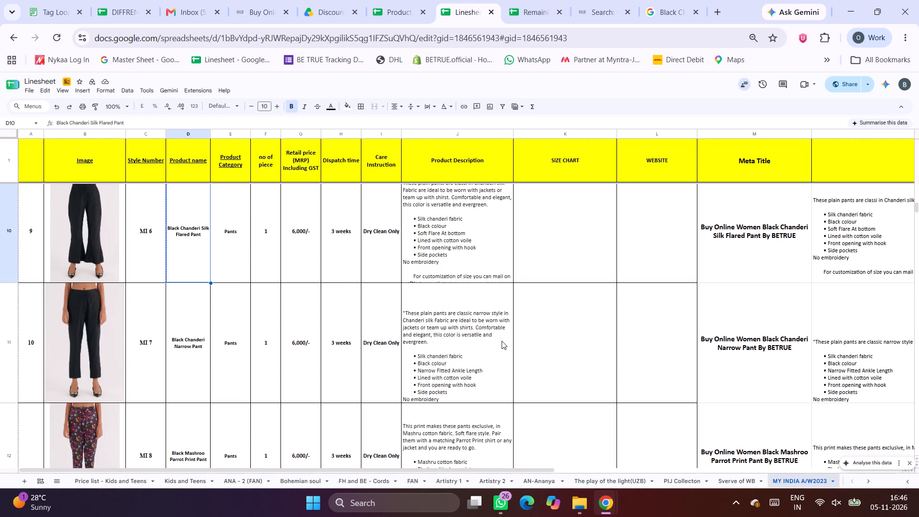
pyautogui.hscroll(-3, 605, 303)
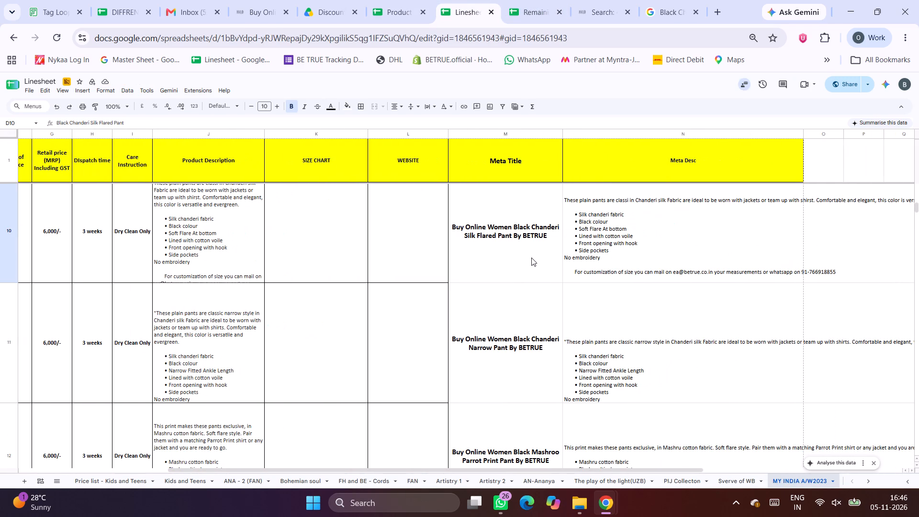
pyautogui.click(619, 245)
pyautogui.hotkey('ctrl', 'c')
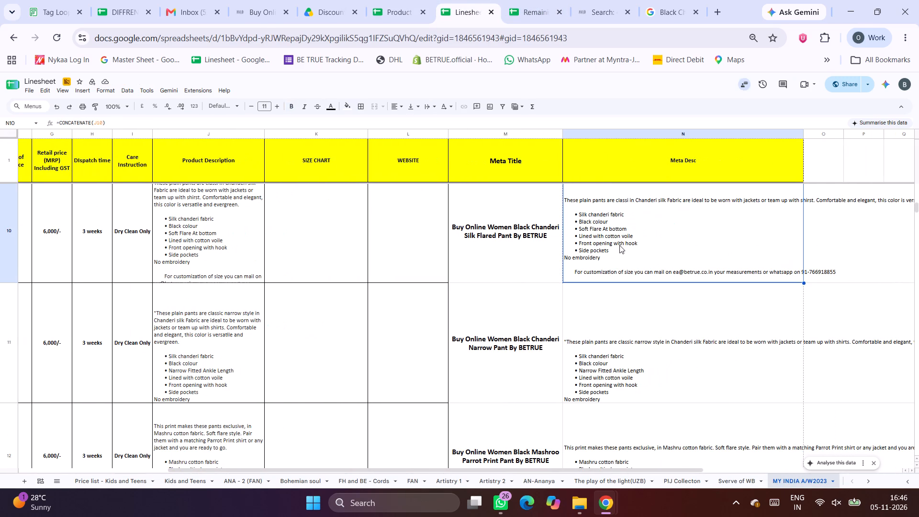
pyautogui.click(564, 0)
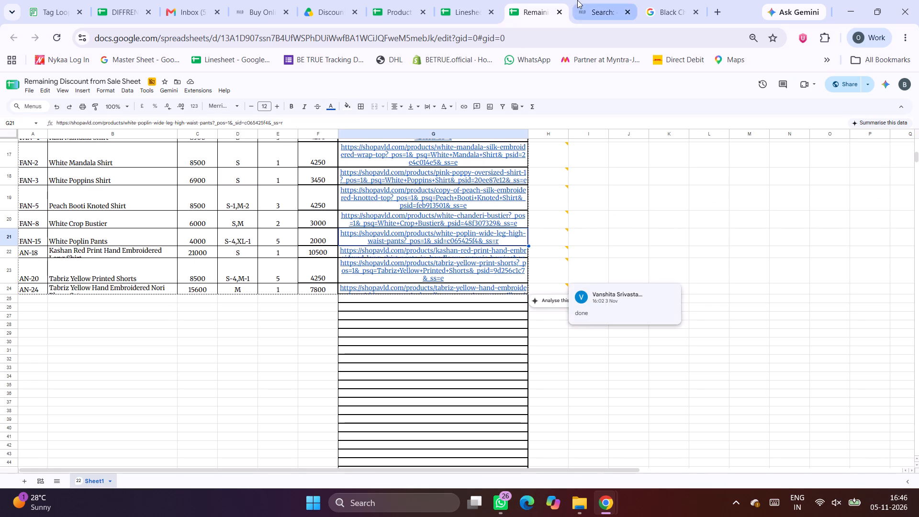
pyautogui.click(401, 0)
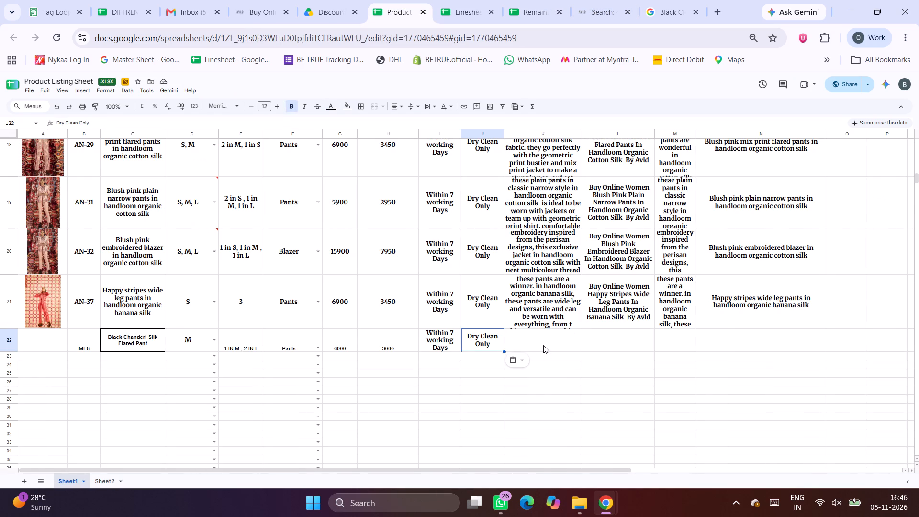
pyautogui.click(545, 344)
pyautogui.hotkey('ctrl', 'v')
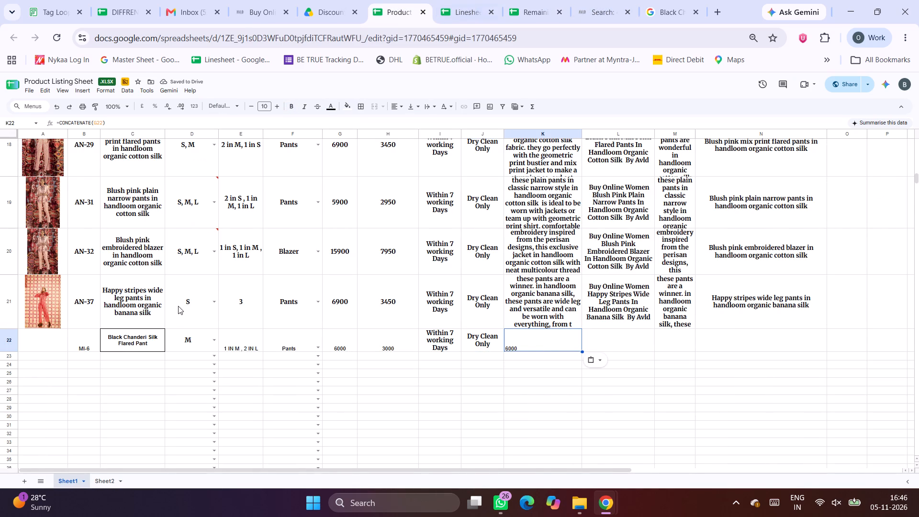
# Copy the product name Black Chanderi Silk Flared Pant from C22 into column N of row 22.
pyautogui.click(136, 339)
pyautogui.hotkey('ctrl', 'c')
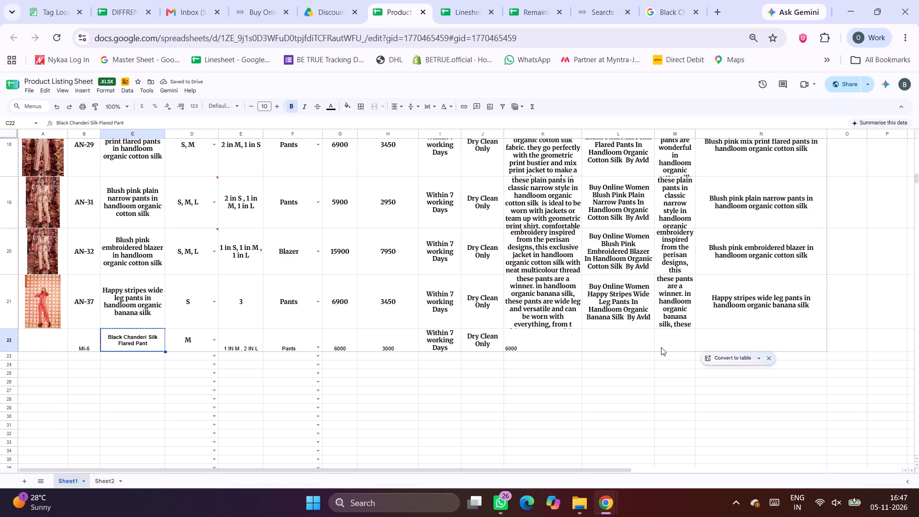
pyautogui.click(680, 343)
pyautogui.click(742, 340)
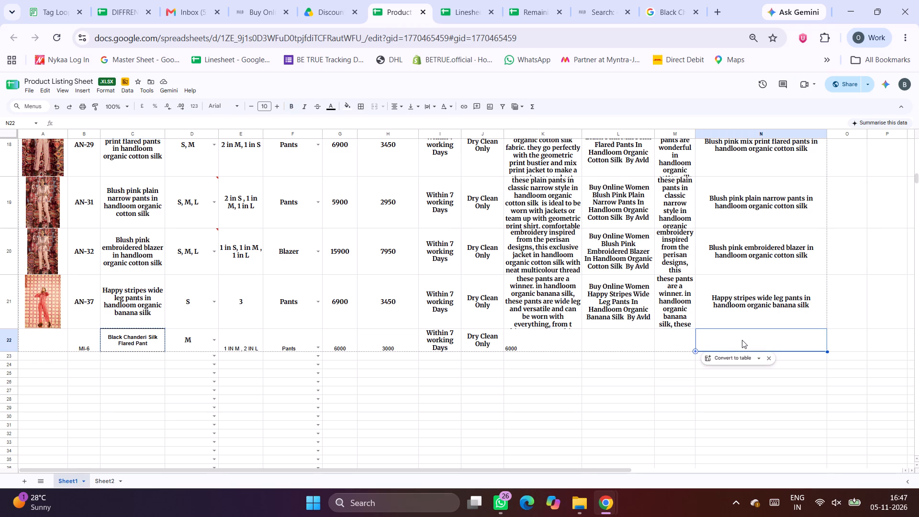
pyautogui.hotkey('ctrl', 'v')
# Copy the "Buy Online Women" title formula from L21 into L22 and check the formula for the MI-6 row.
pyautogui.click(620, 336)
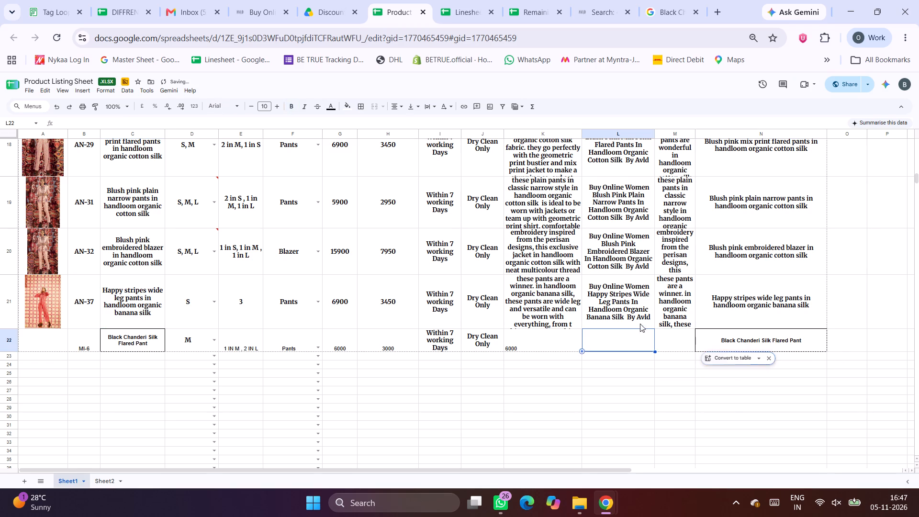
pyautogui.click(623, 302)
pyautogui.hotkey('ctrl', 'c')
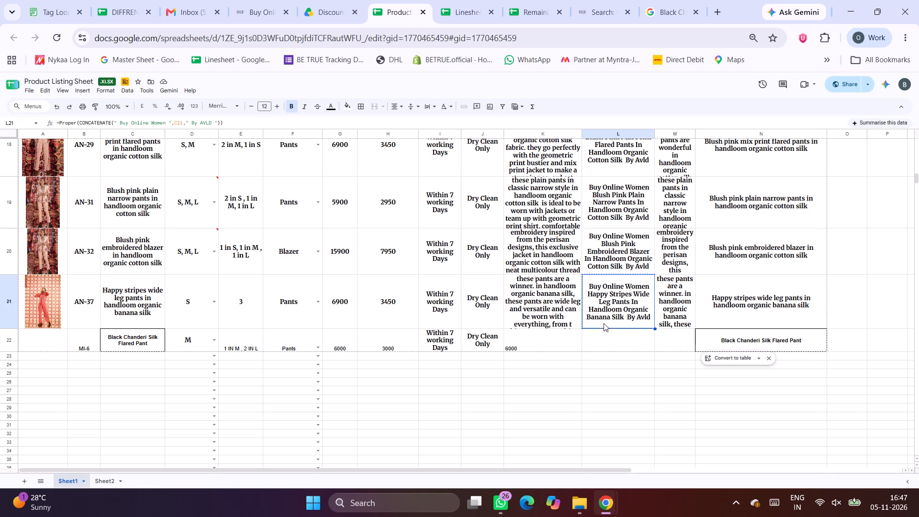
pyautogui.click(592, 336)
pyautogui.hotkey('ctrl', 'v')
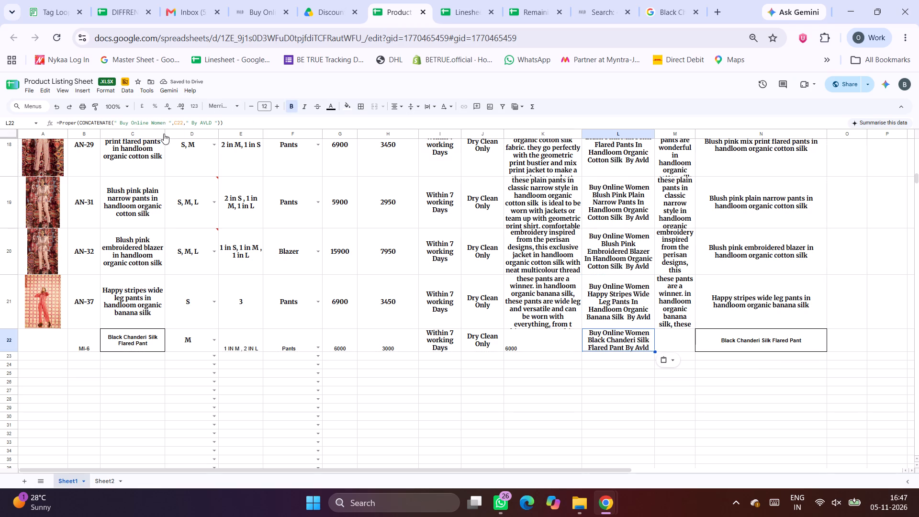
pyautogui.click(489, 440)
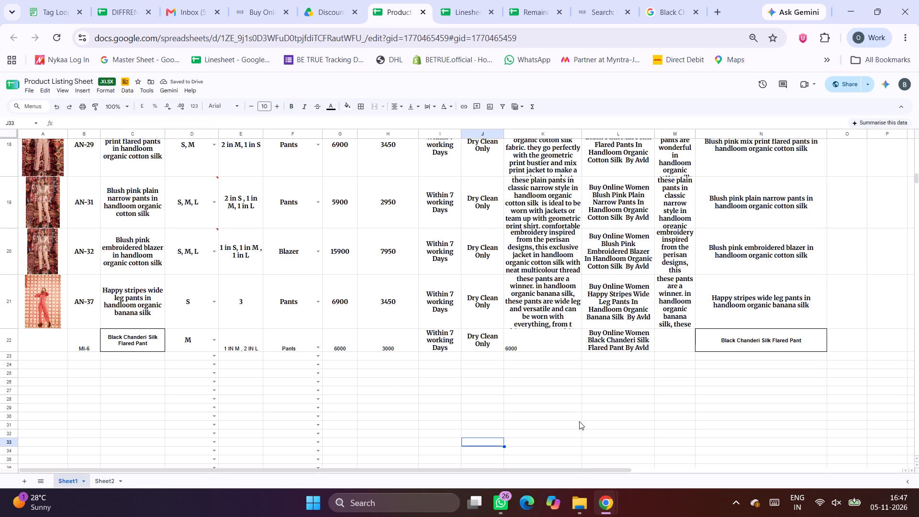
pyautogui.click(619, 344)
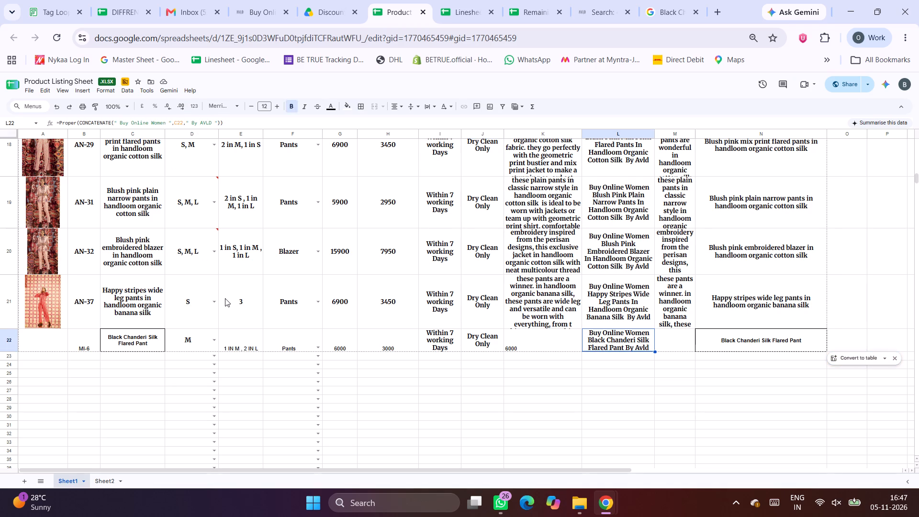
pyautogui.click(635, 429)
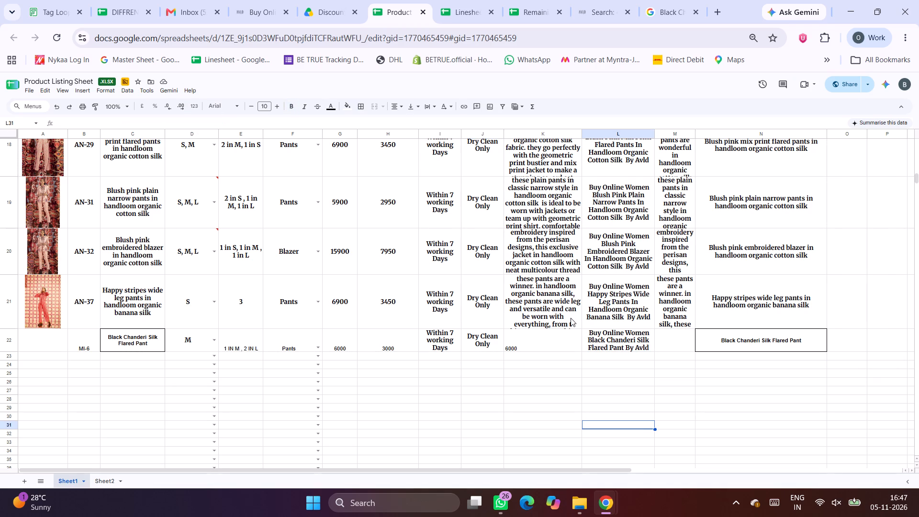
# Copy the MI 6 product description from column J of the Linesheet into K22 of the Product Listing Sheet, replacing its contents.
pyautogui.click(461, 0)
pyautogui.click(670, 230)
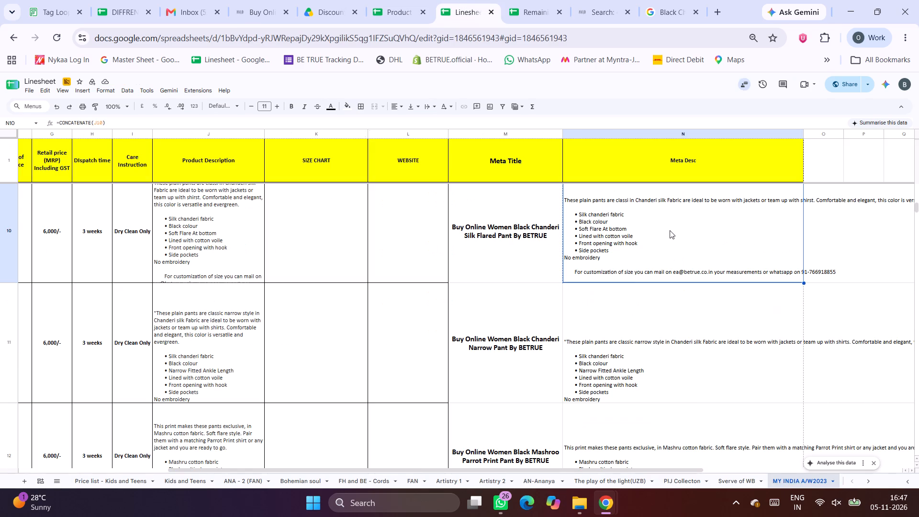
pyautogui.hscroll(4, 473, 250)
pyautogui.click(456, 250)
pyautogui.hotkey('ctrl', 'c')
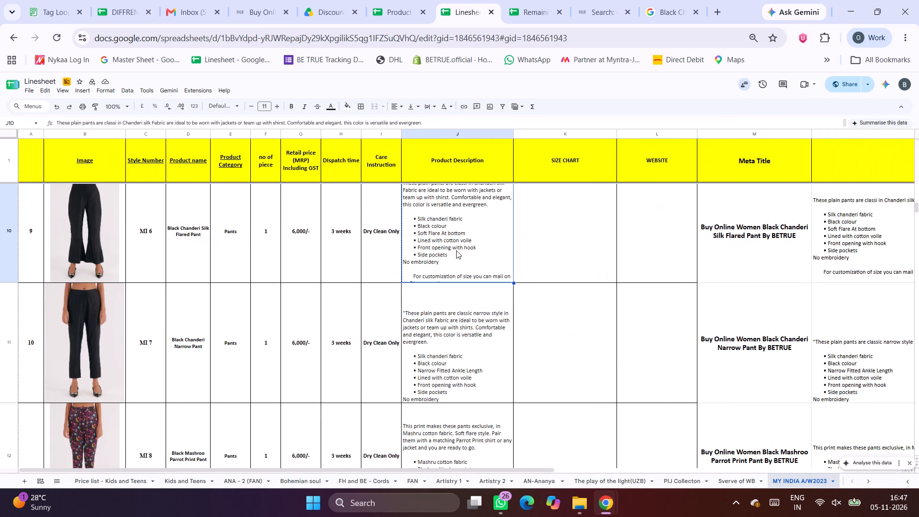
pyautogui.click(405, 0)
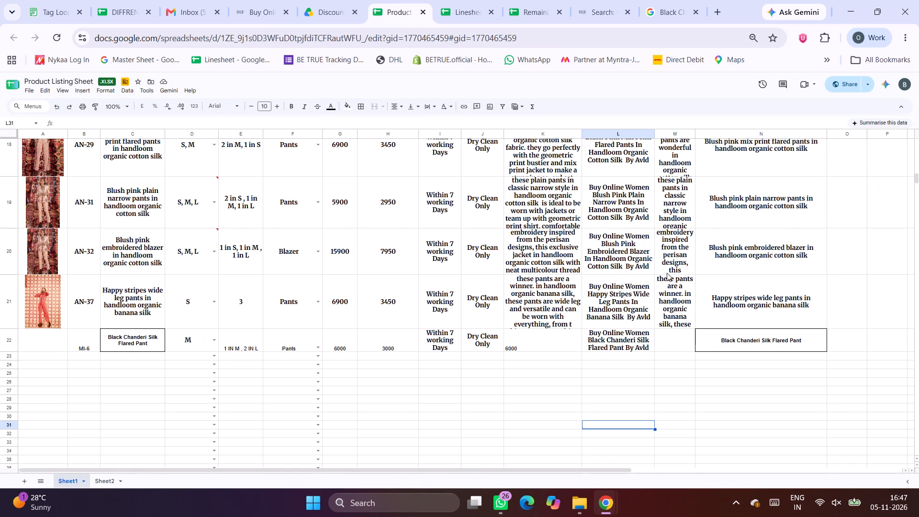
pyautogui.click(564, 352)
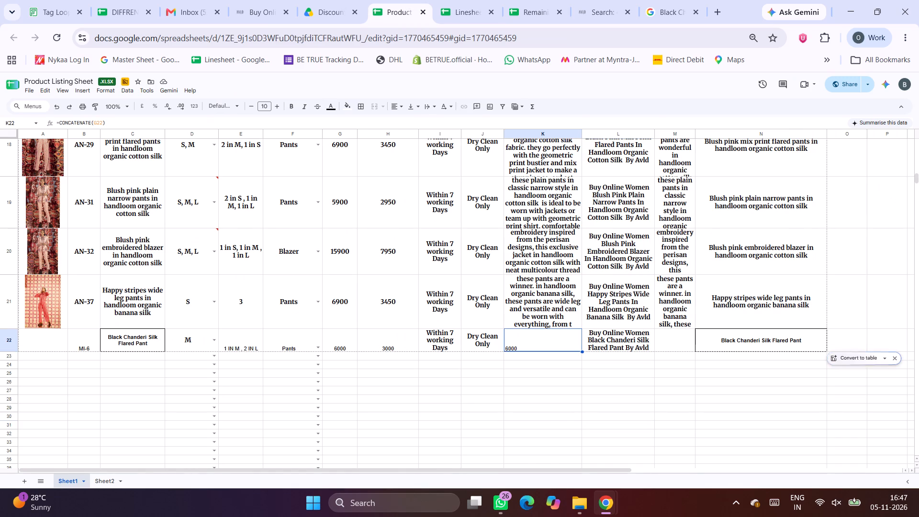
pyautogui.hotkey('ctrl', 'v')
# Delete the closing size-customization and contact sentence from the description in K22, ending the text at No embroidery.
pyautogui.scroll(-2, 584, 390)
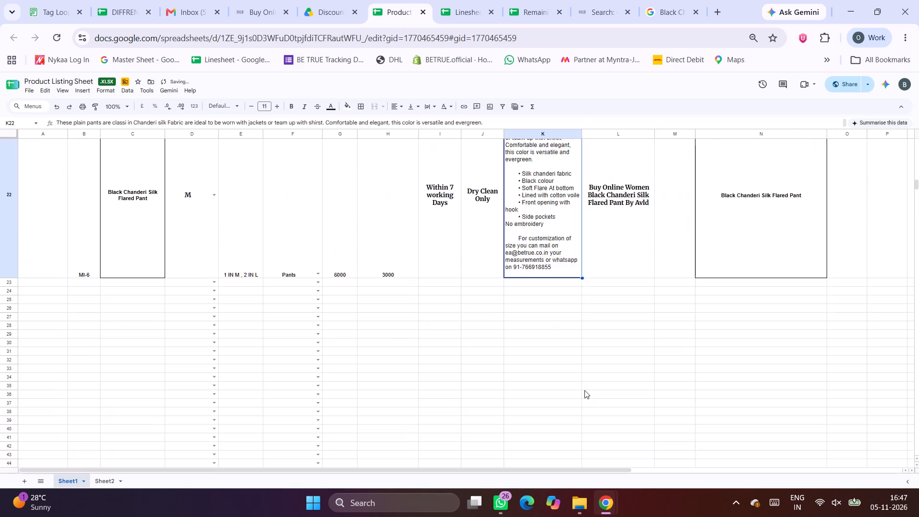
pyautogui.scroll(-1, 584, 390)
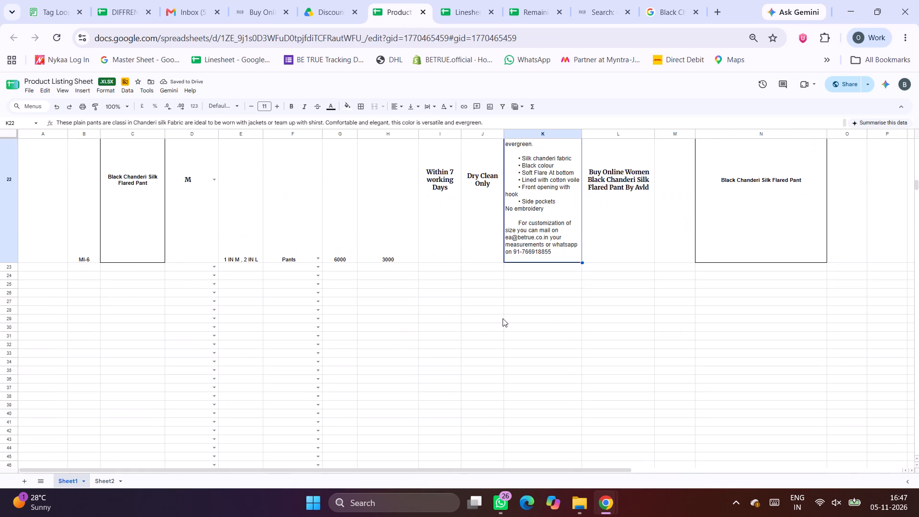
pyautogui.scroll(2, 482, 309)
pyautogui.doubleClick(517, 332)
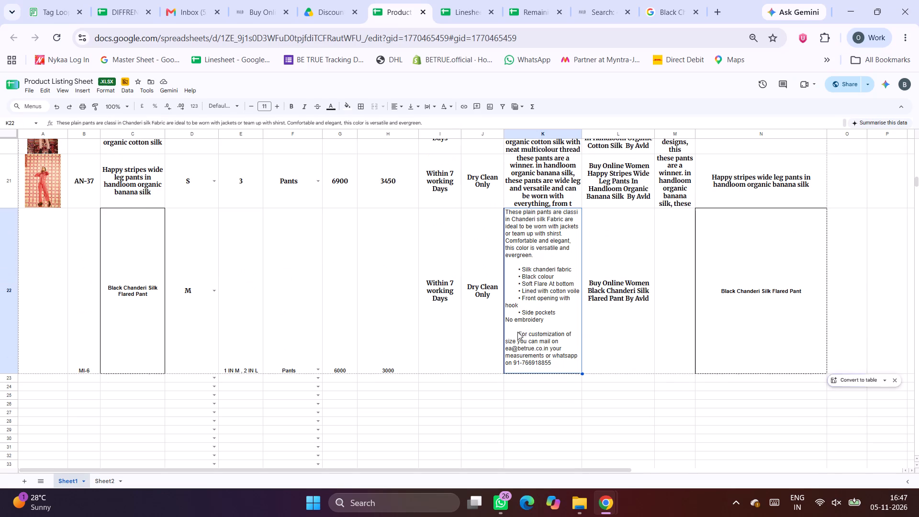
pyautogui.moveTo(513, 283); pyautogui.dragTo(849, 297)
pyautogui.press('BackSpace')
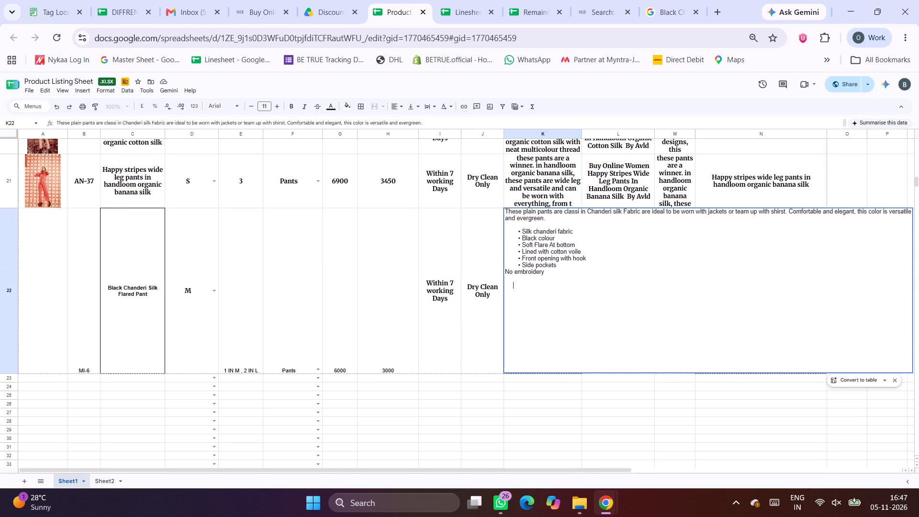
pyautogui.click(475, 404)
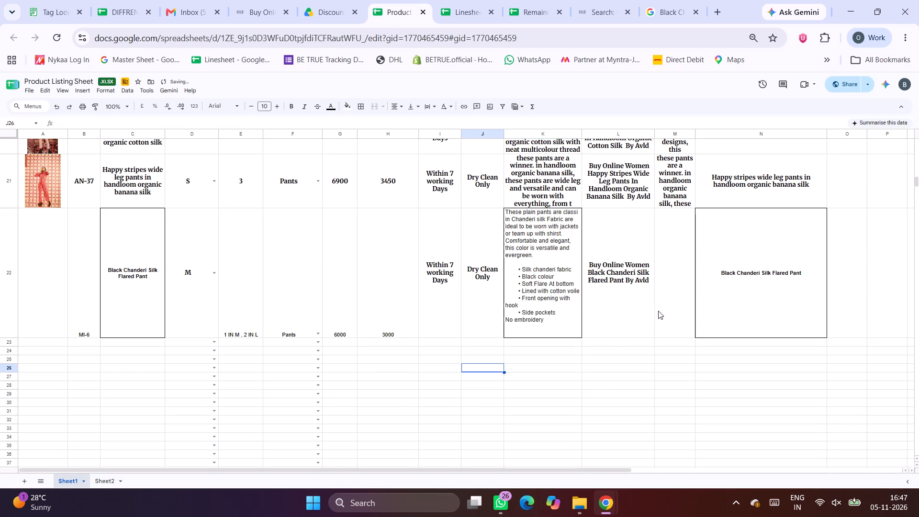
# Copy the CONCATENATE formula from M21 into M22 so it picks up row 22's description.
pyautogui.click(669, 202)
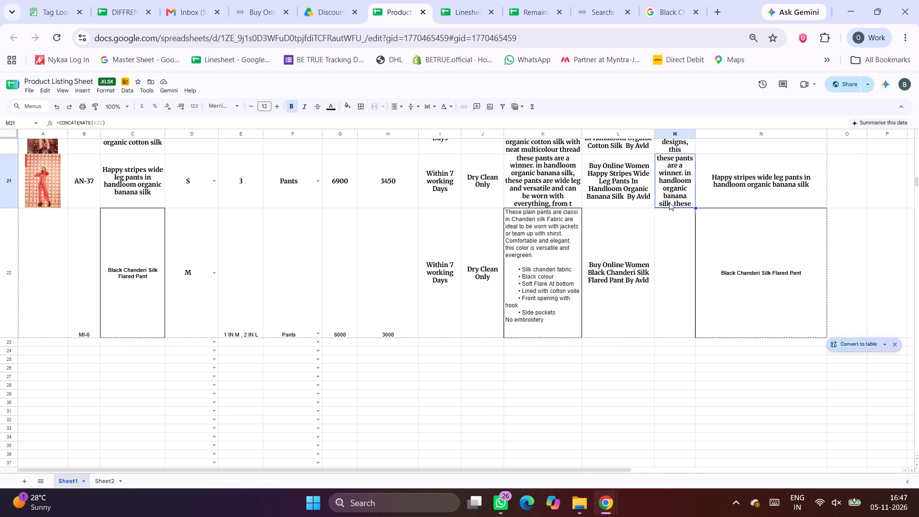
pyautogui.hotkey('ctrl', 'c')
pyautogui.click(671, 261)
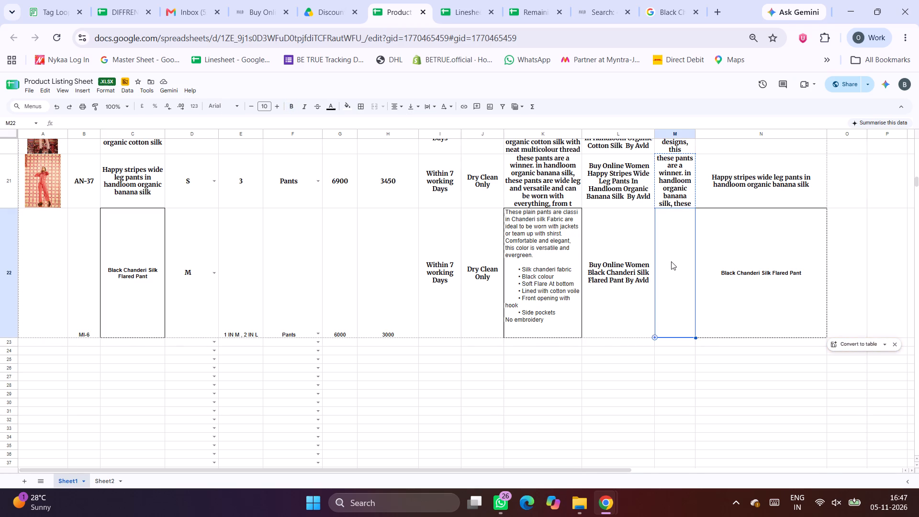
pyautogui.hotkey('ctrl', 'v')
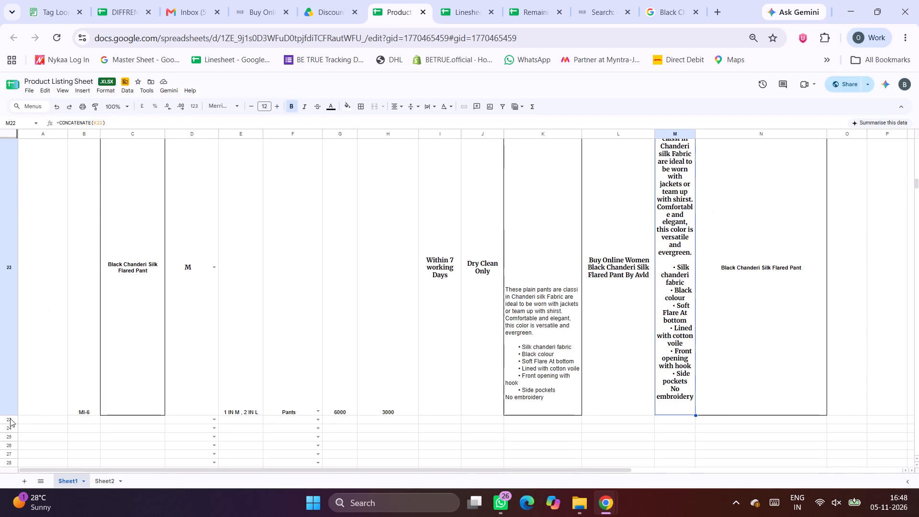
# Reduce the height of row 22 to roughly match row 21.
pyautogui.moveTo(10, 414); pyautogui.dragTo(31, 171)
# Apply the formatting of product name cell C21 to all of row 22 with Paint format.
pyautogui.scroll(1, 244, 252)
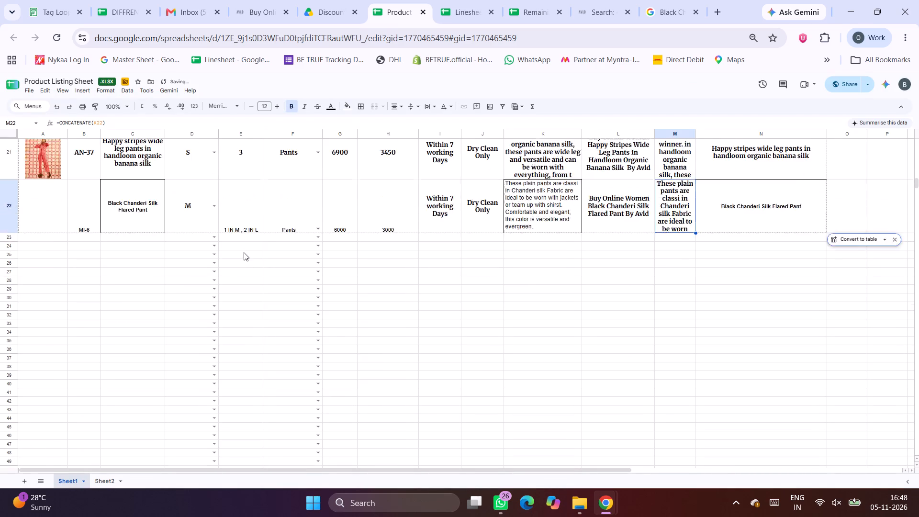
pyautogui.scroll(1, 244, 252)
pyautogui.click(134, 246)
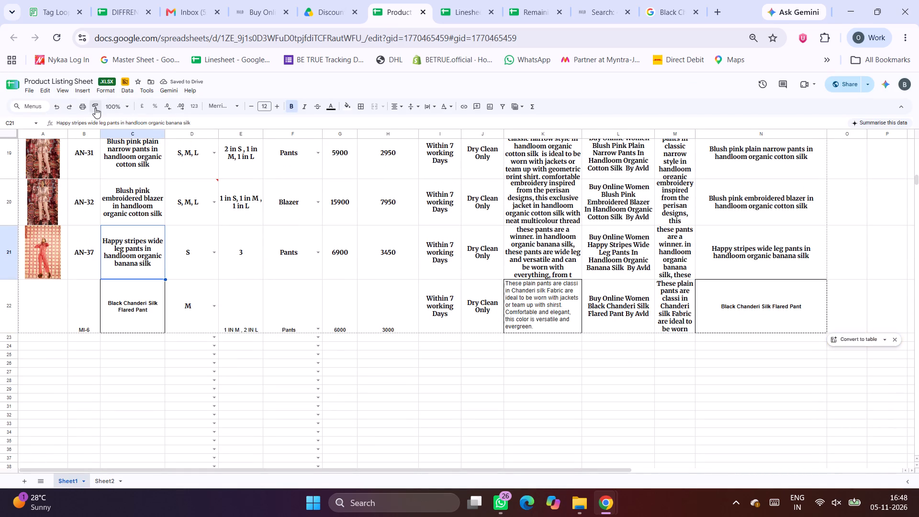
pyautogui.click(95, 108)
pyautogui.click(10, 311)
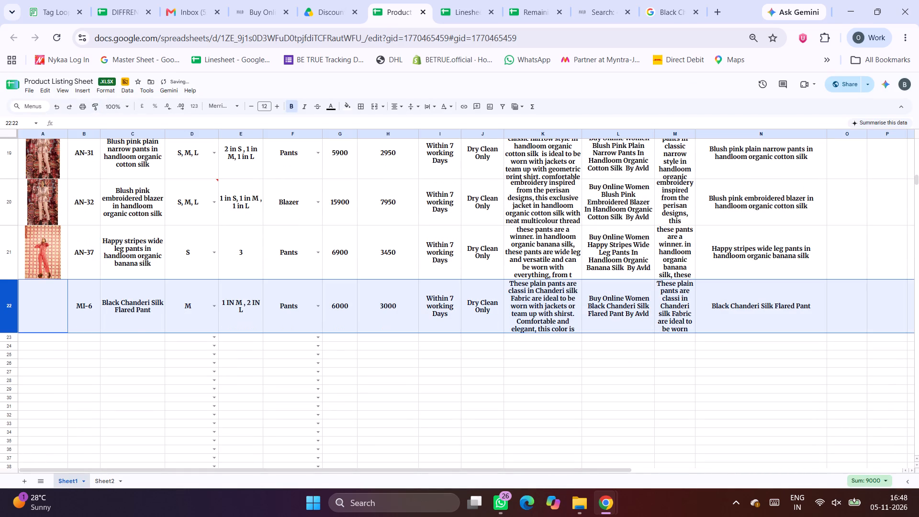
pyautogui.click(112, 415)
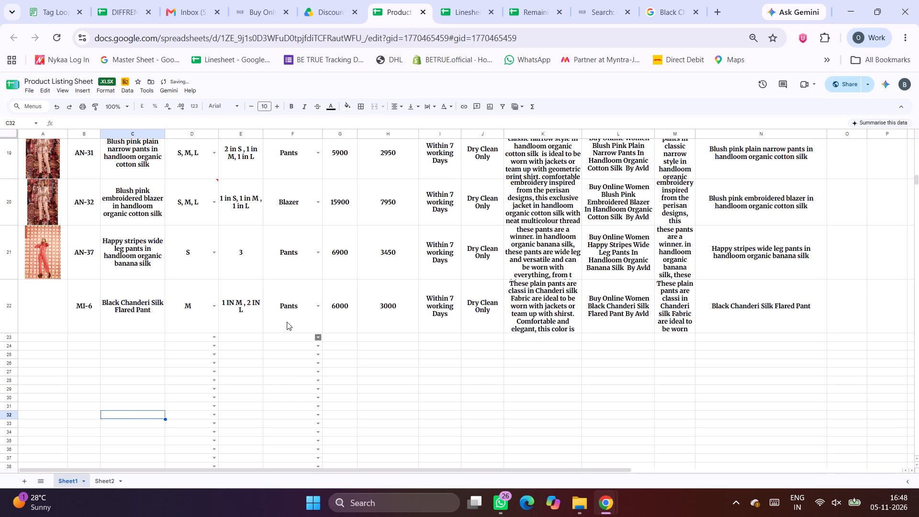
# Insert a black flared pants photo from the MI 6 folder in Downloads into cell A22 as an in-cell image.
pyautogui.scroll(1, 824, 338)
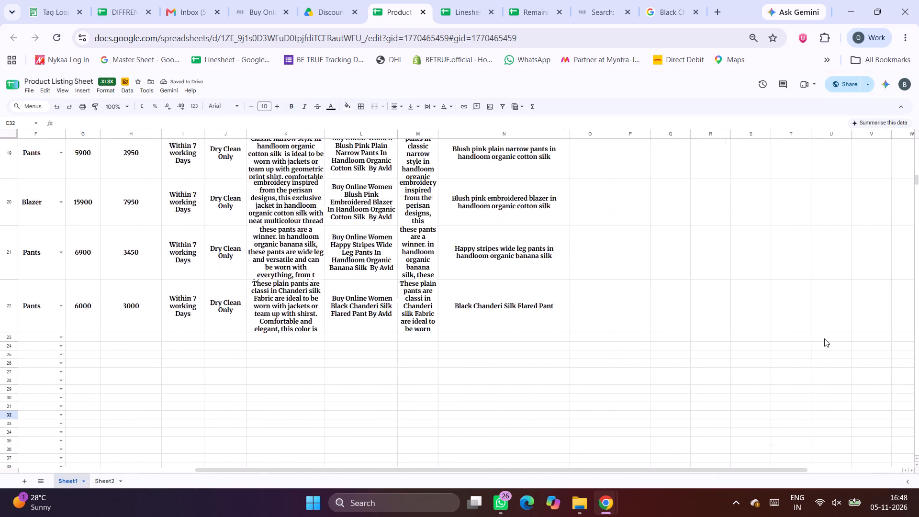
pyautogui.scroll(1, 824, 338)
pyautogui.click(30, 302)
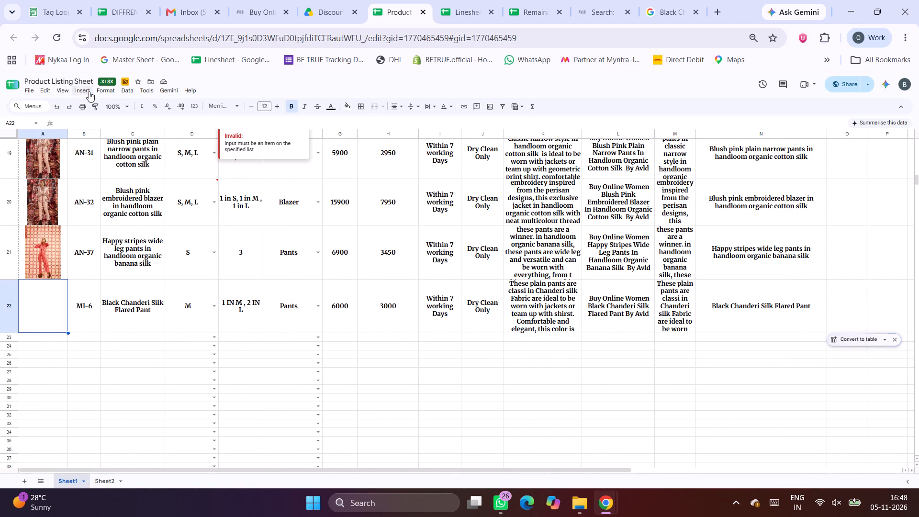
pyautogui.click(76, 91)
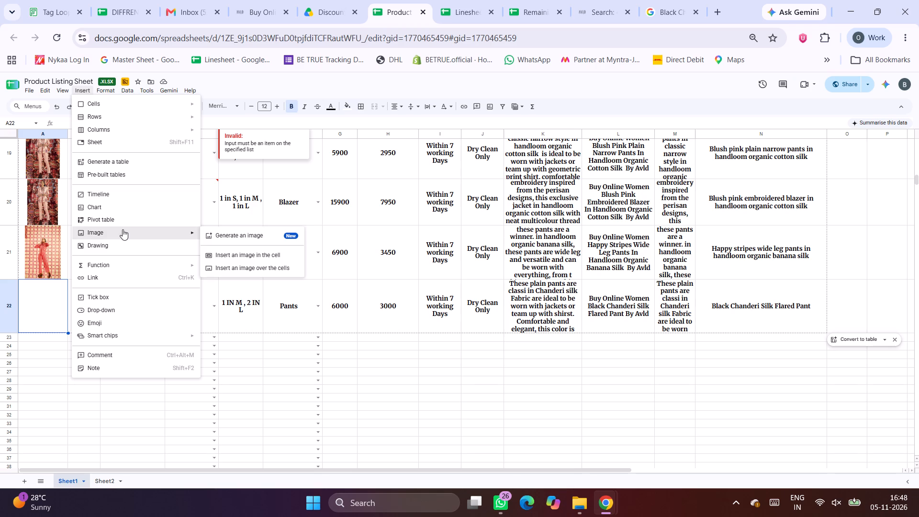
pyautogui.click(275, 254)
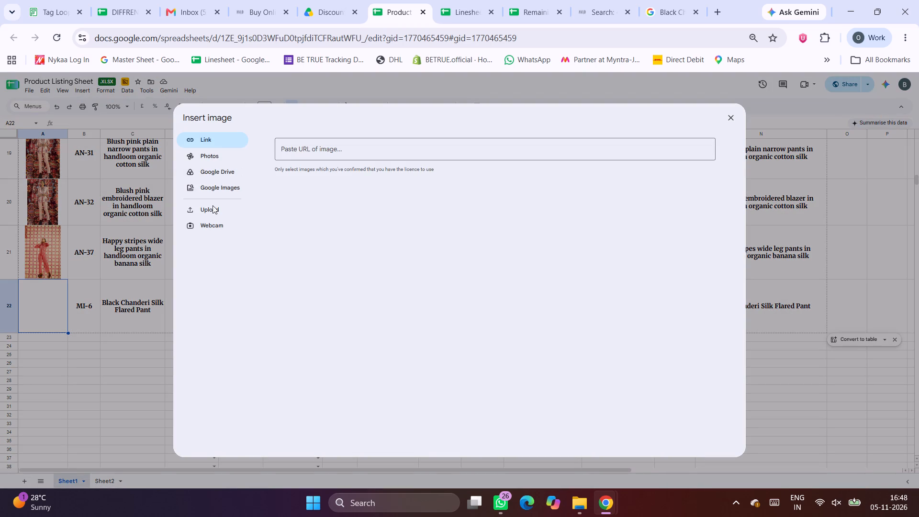
pyautogui.click(213, 213)
pyautogui.click(505, 317)
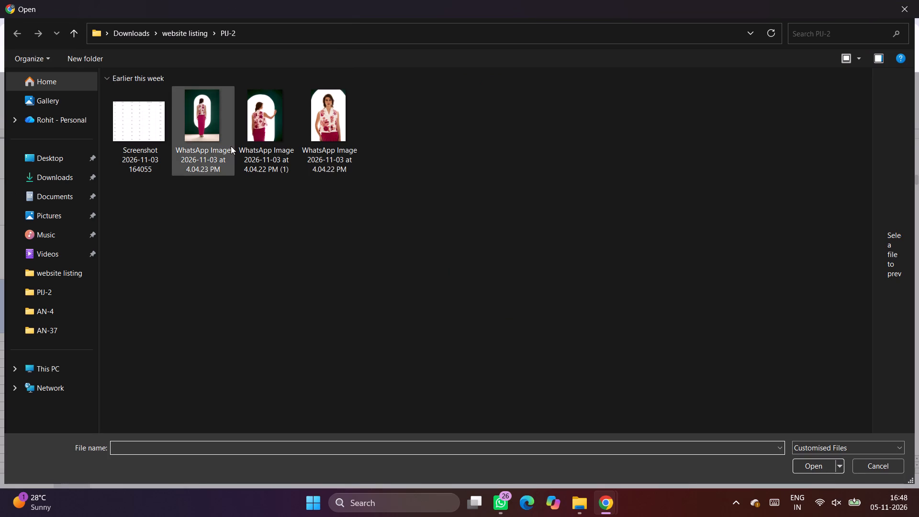
pyautogui.click(46, 182)
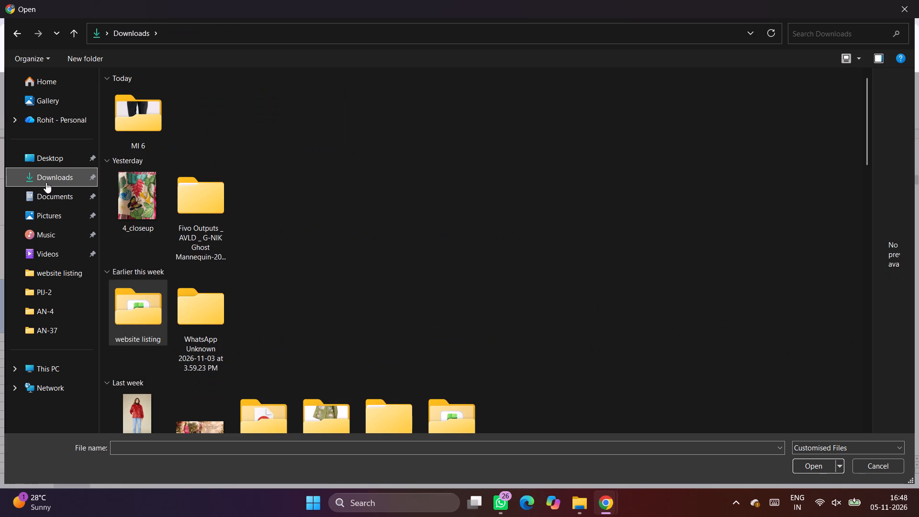
pyautogui.doubleClick(148, 113)
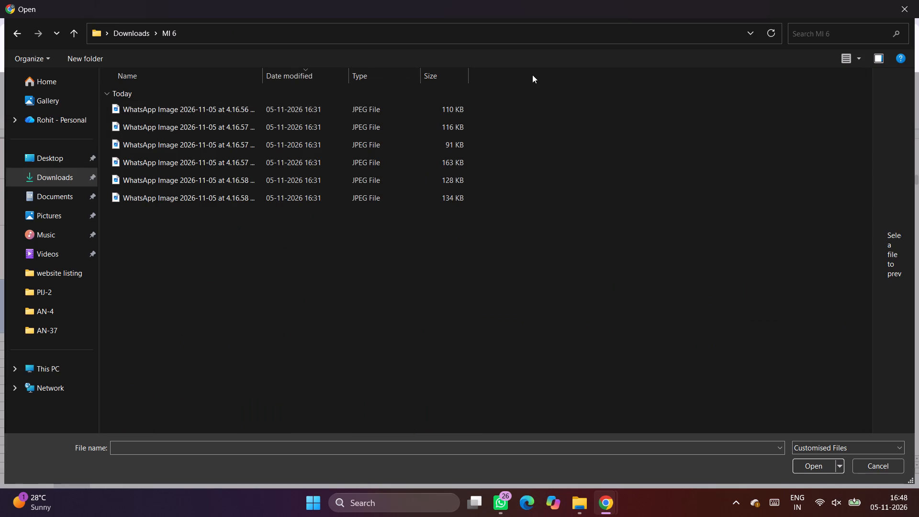
pyautogui.click(860, 59)
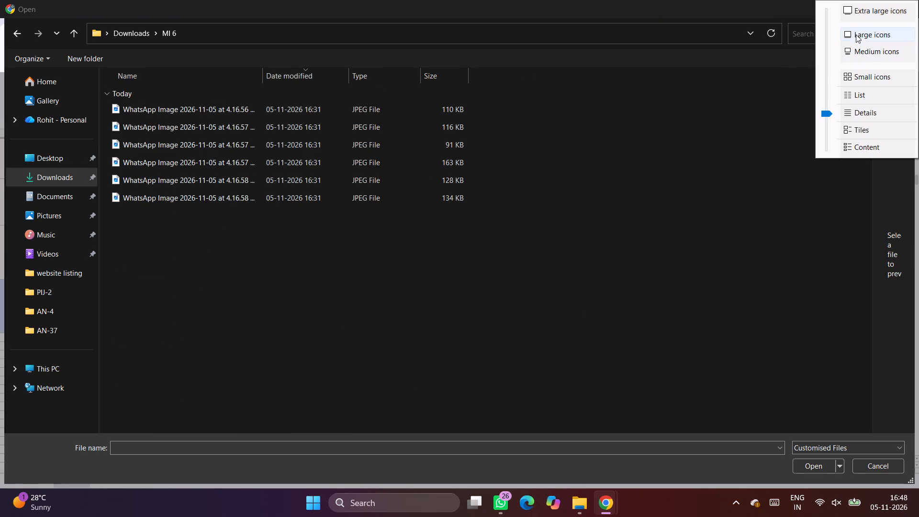
pyautogui.click(856, 34)
pyautogui.doubleClick(181, 151)
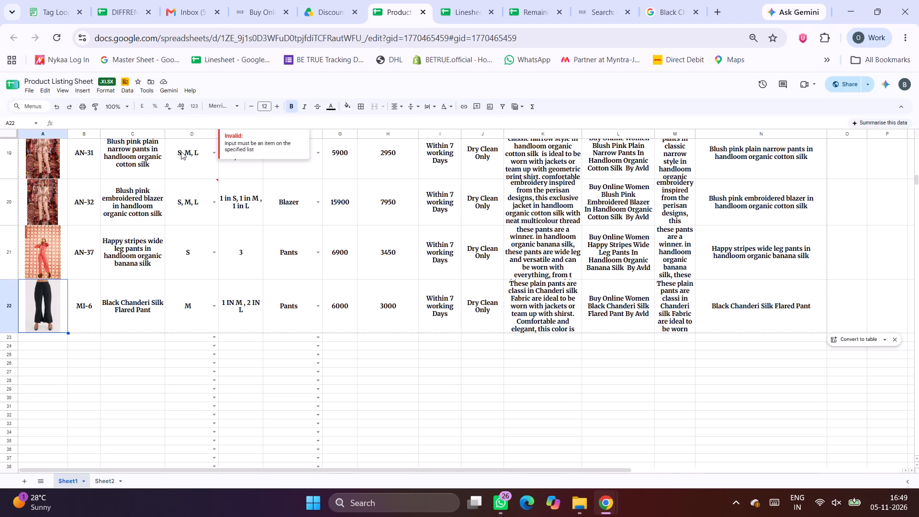
# Close the Product Listing Sheet, Linesheet and Remaining Discount from Sale Sheet browser tabs.
pyautogui.click(426, 12)
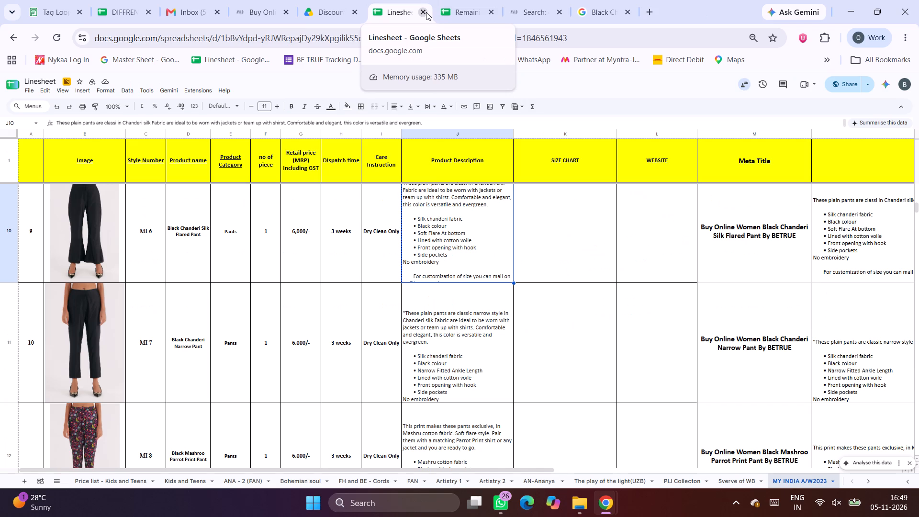
pyautogui.click(649, 484)
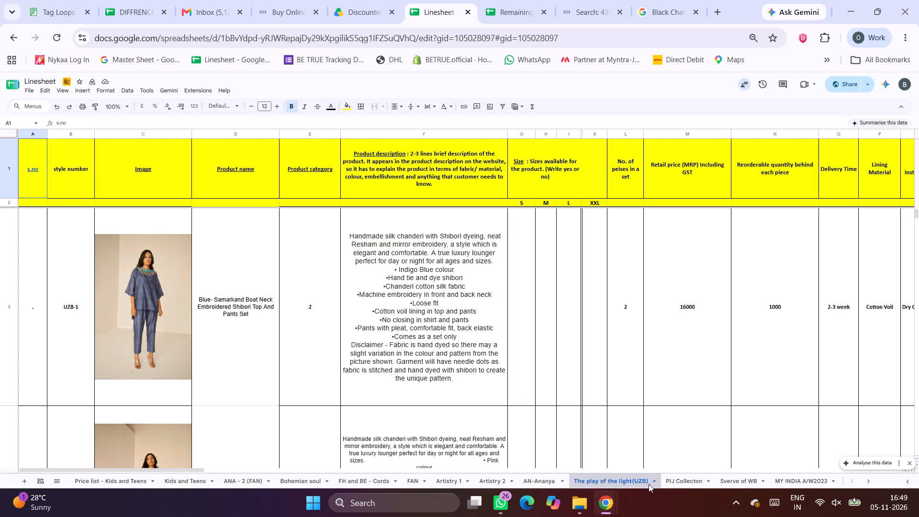
pyautogui.click(467, 11)
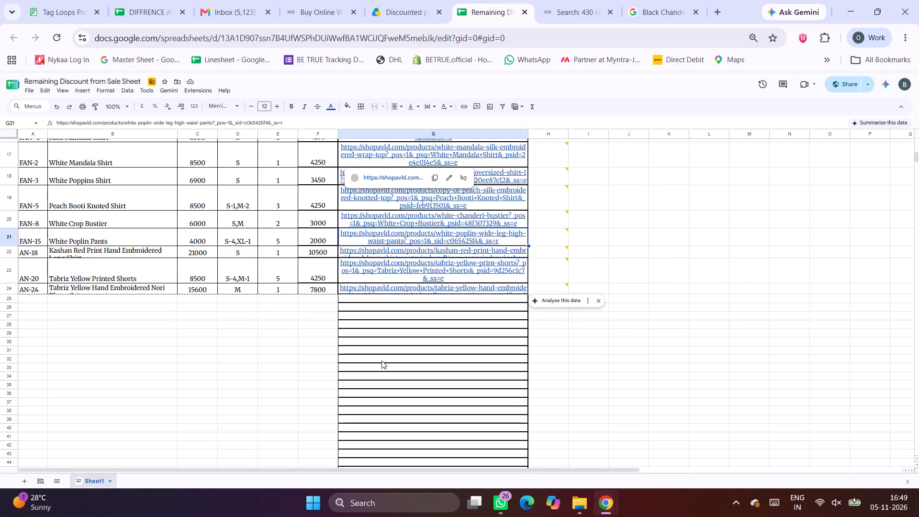
pyautogui.hscroll(11, 381, 360)
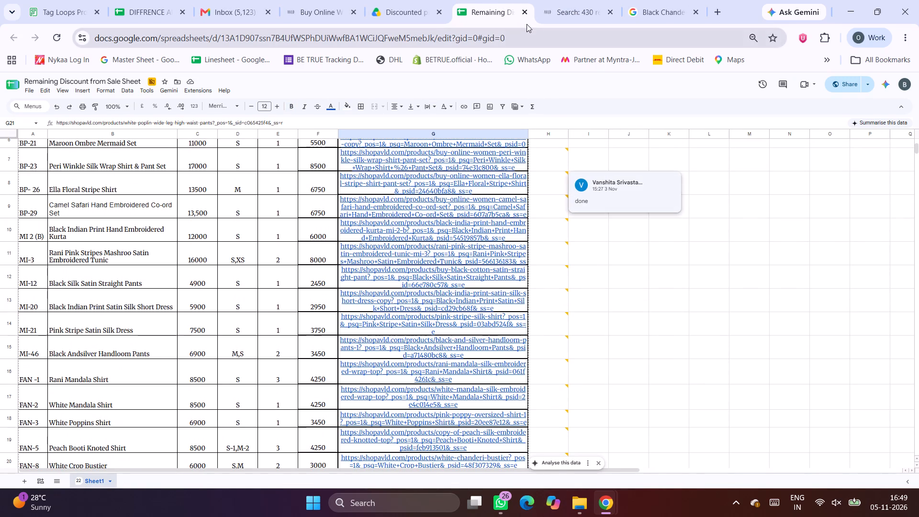
pyautogui.click(526, 14)
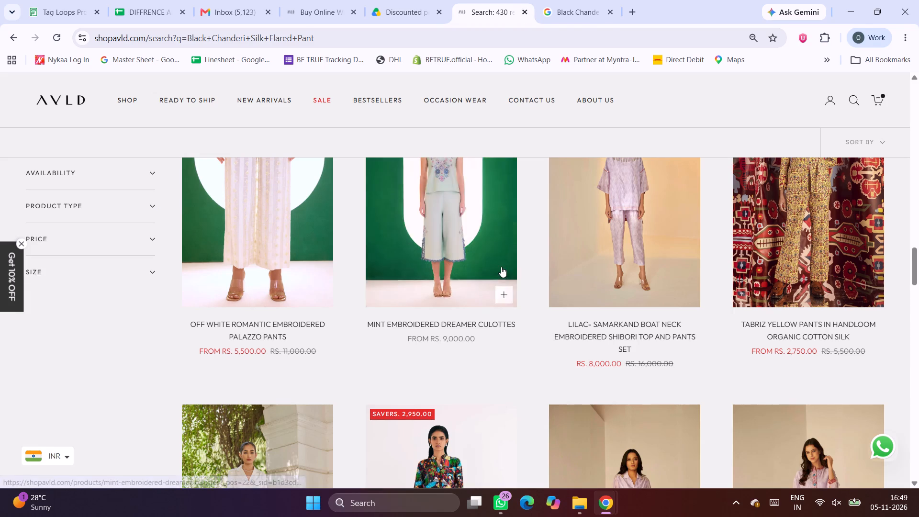
# Open the product search on the AVLD store's search results page.
pyautogui.scroll(8, 501, 267)
pyautogui.scroll(15, 688, 240)
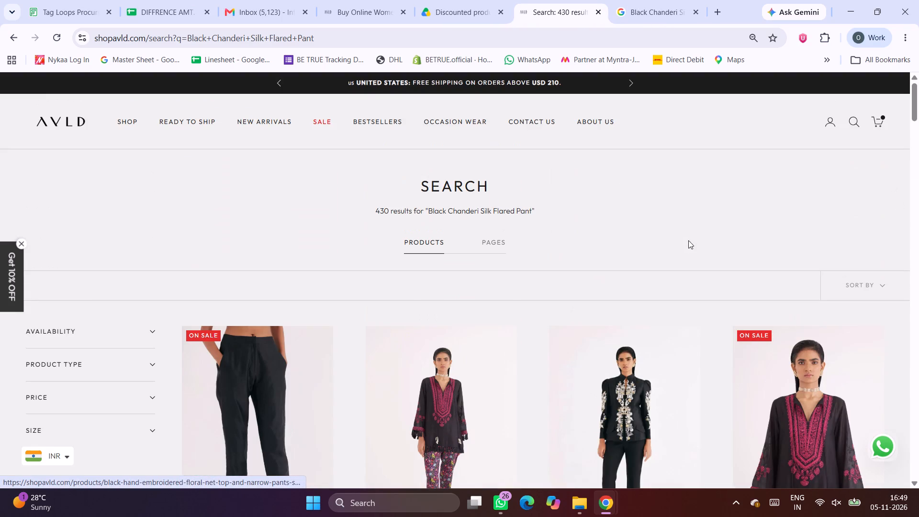
pyautogui.click(855, 122)
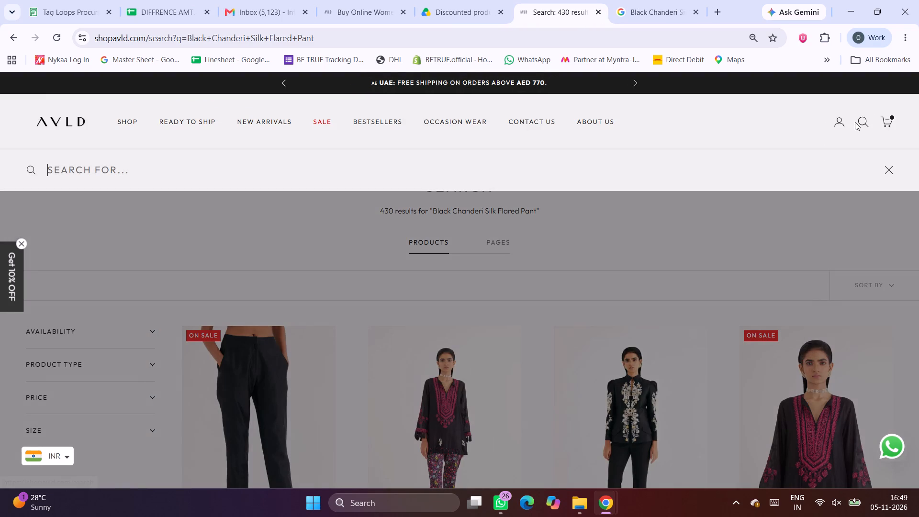
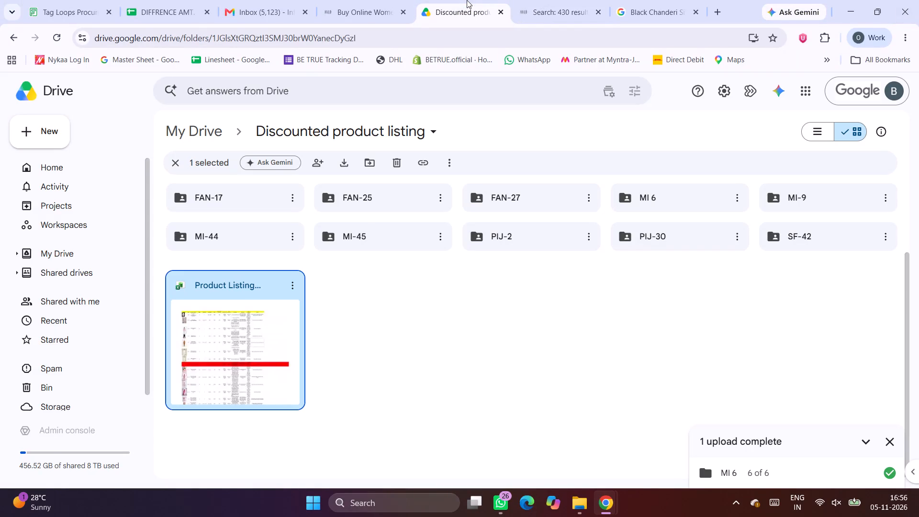
# Reload the Discounted product listing folder page in Google Drive.
pyautogui.click(64, 41)
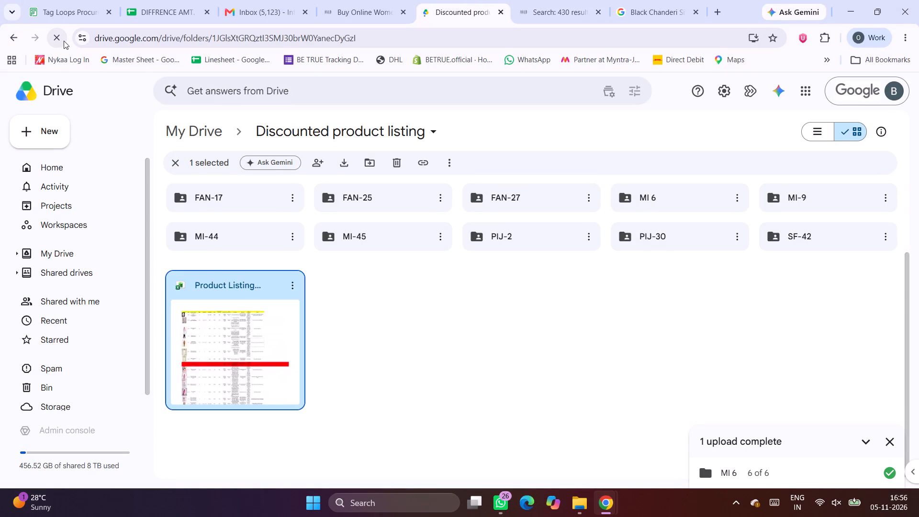
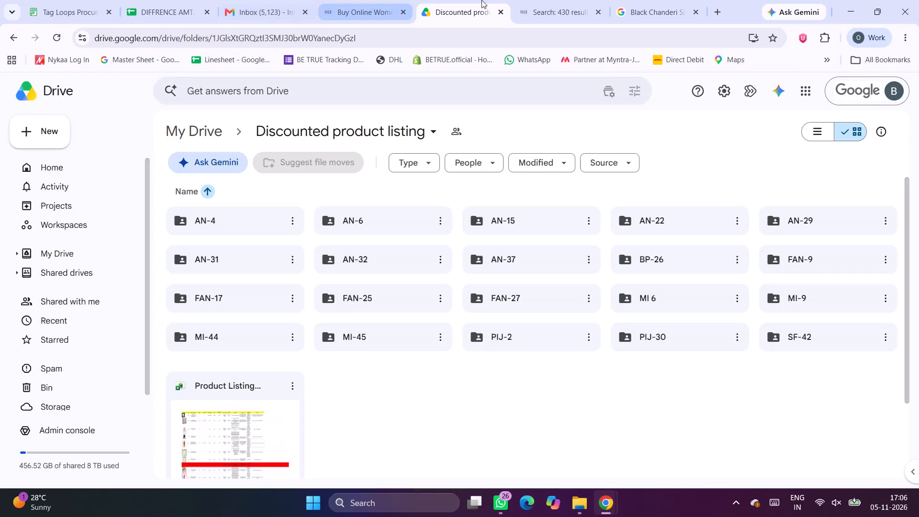
# Check the AVLD store search page and close the Google results page for "Black Chanderi Silk Flared Pant AVLD".
pyautogui.click(560, 0)
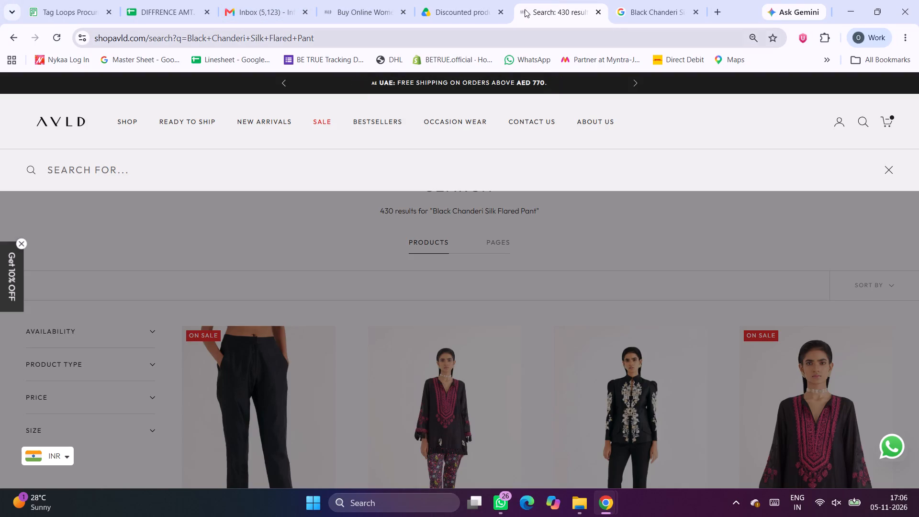
pyautogui.click(647, 0)
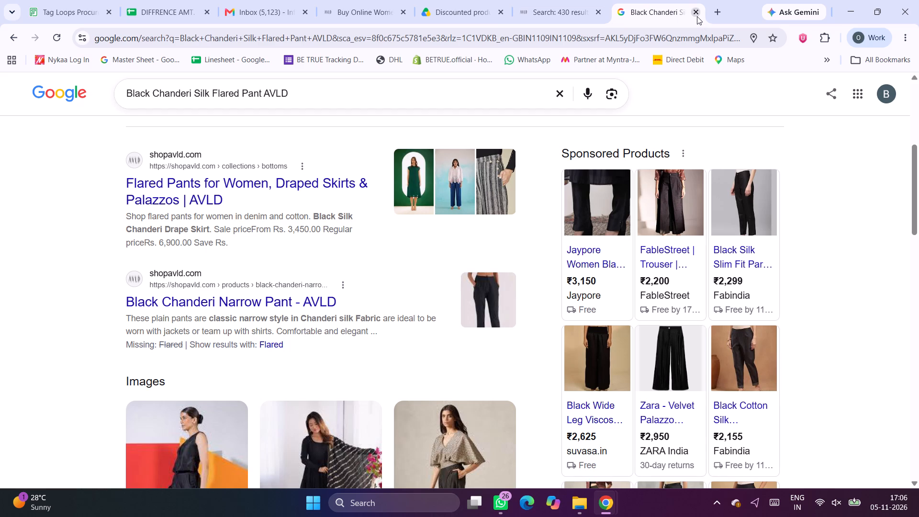
pyautogui.click(696, 16)
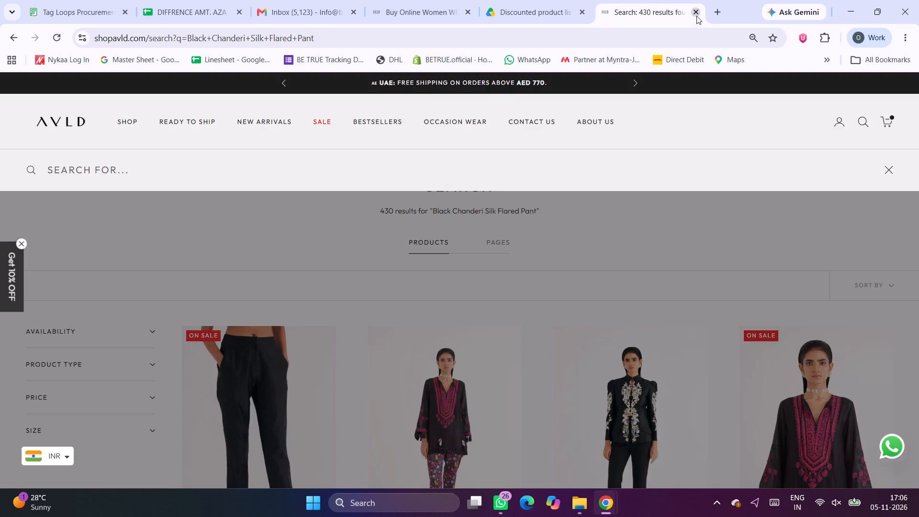
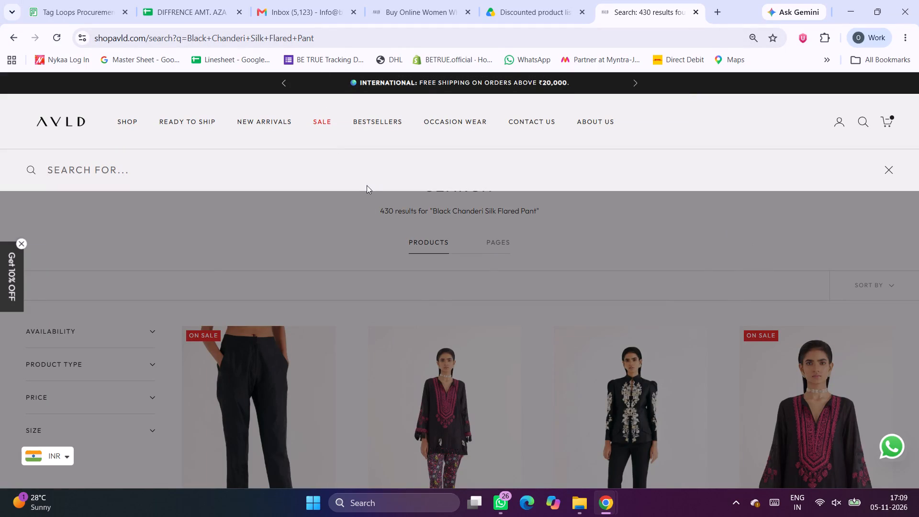
# Search the AVLD store for "cotton satinsilk ruffle shirt" and open the product page of the cream satin silk ruffle shirt.
pyautogui.write('cotton st')
pyautogui.press('BackSpace')
pyautogui.write('atin')
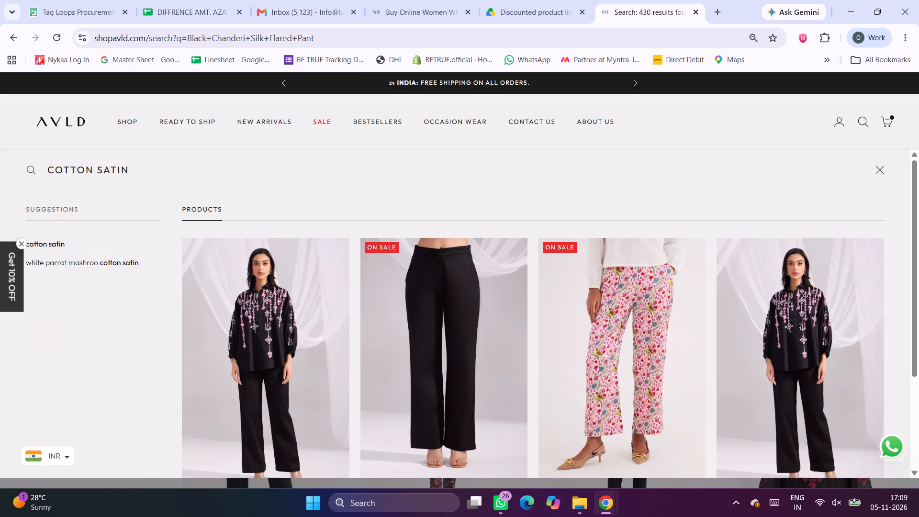
pyautogui.write('silk rug')
pyautogui.press('BackSpace')
pyautogui.write('ffle shirt')
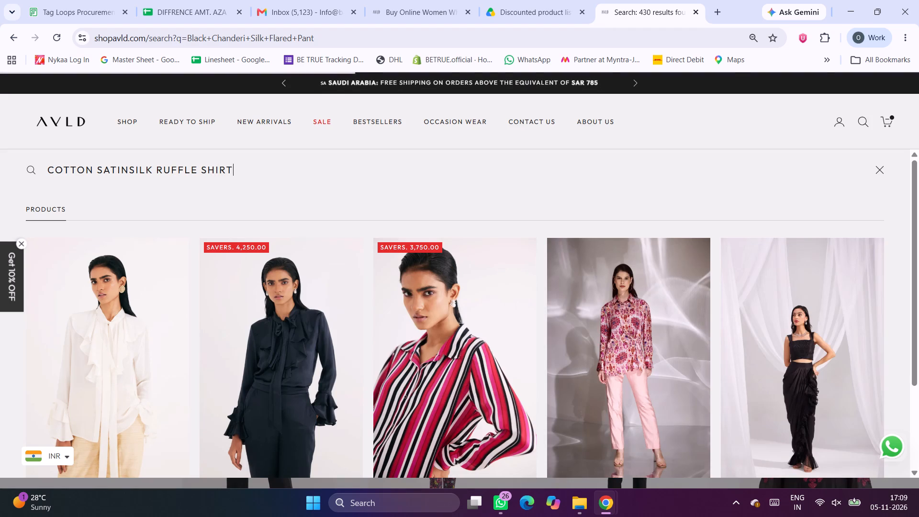
pyautogui.click(125, 408)
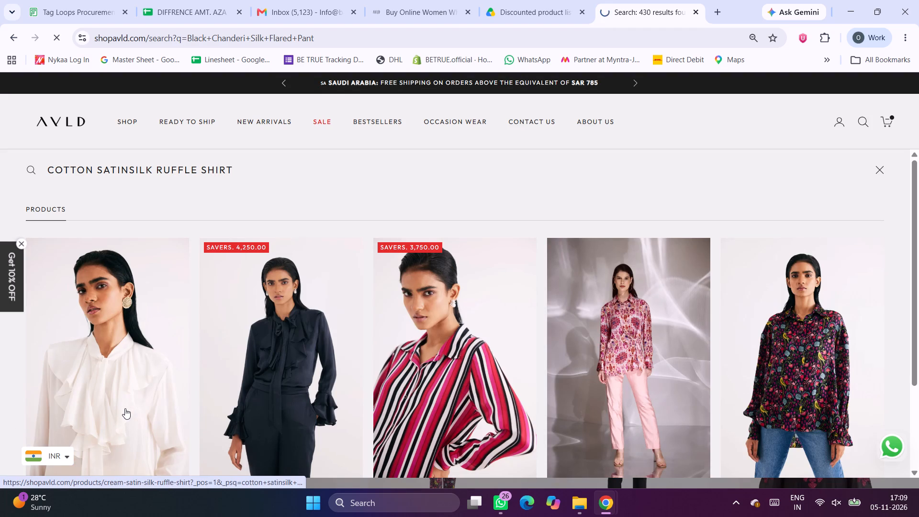
pyautogui.click(729, 513)
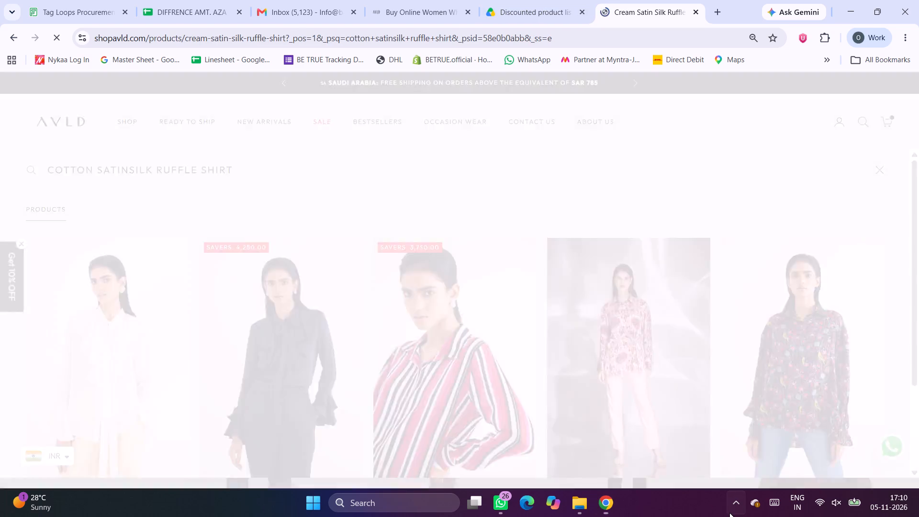